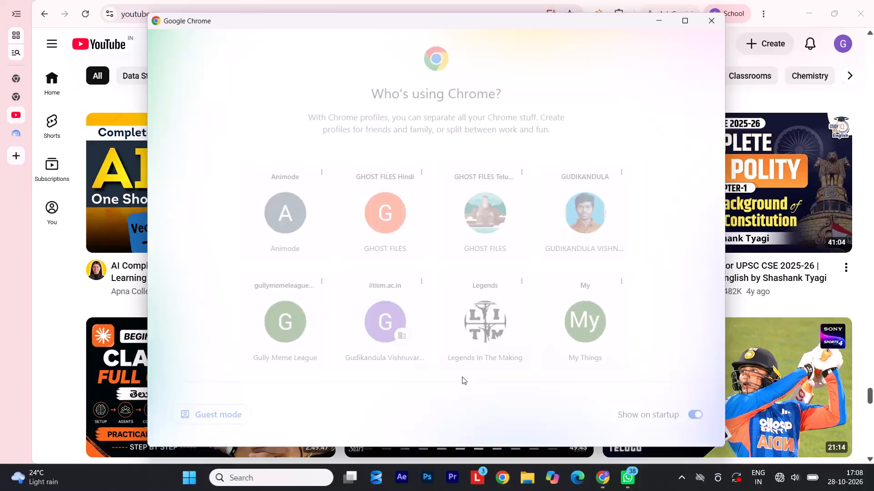
# Open a browser window with the VISHNU profile from the Chrome profile chooser.
pyautogui.scroll(-3, 355, 306)
pyautogui.click(382, 363)
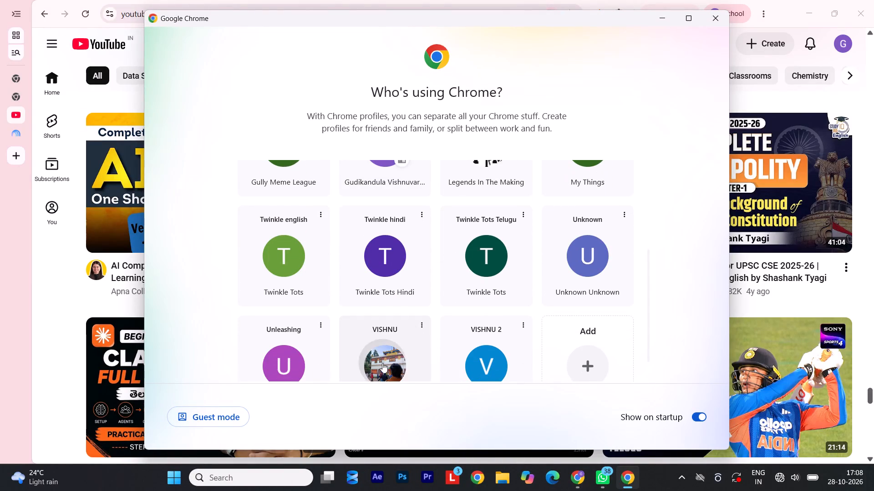
# Open the new tab's address bar for entering a search or web address.
pyautogui.click(384, 37)
pyautogui.click(407, 38)
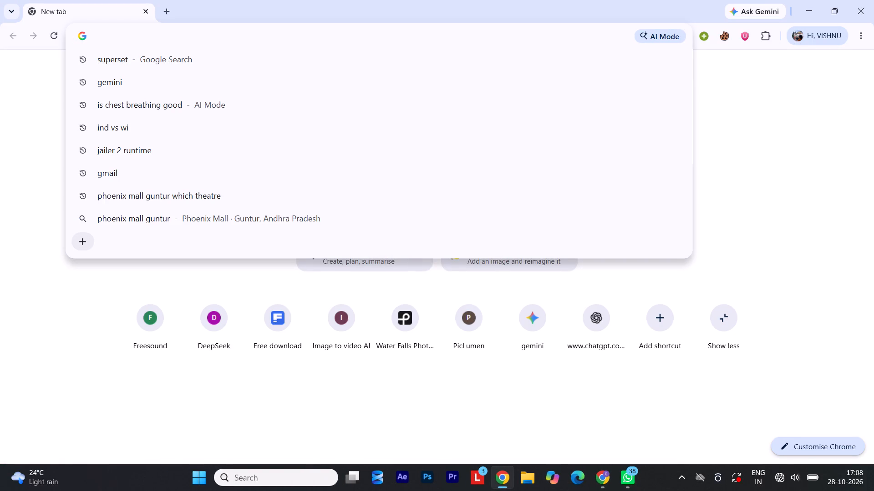
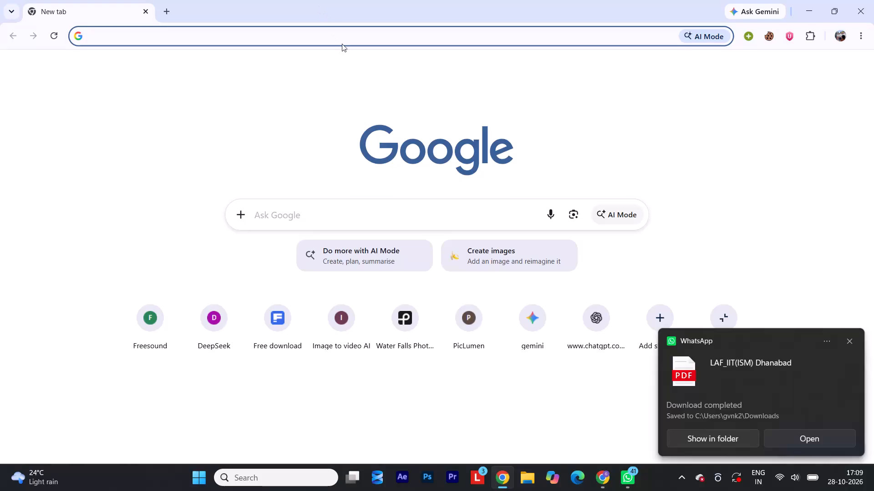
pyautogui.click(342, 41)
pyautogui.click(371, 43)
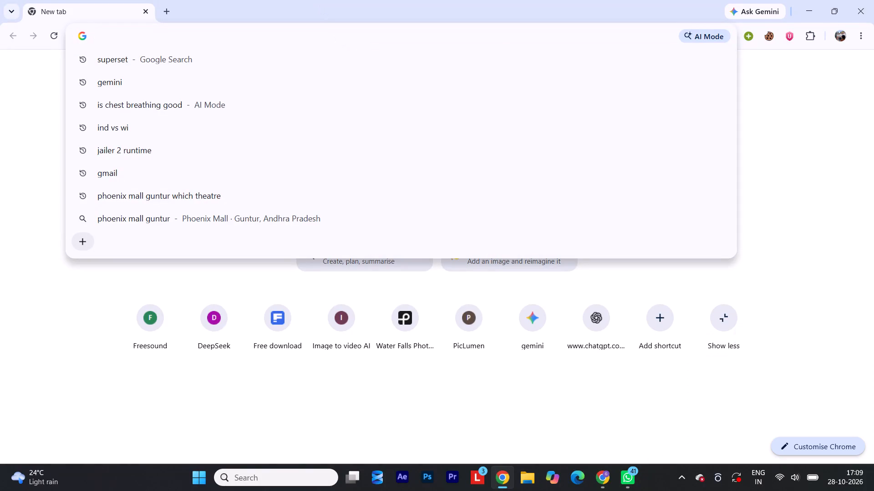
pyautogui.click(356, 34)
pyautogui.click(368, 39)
# Search the computer for "word" and launch Microsoft Word from the best match.
pyautogui.click(290, 485)
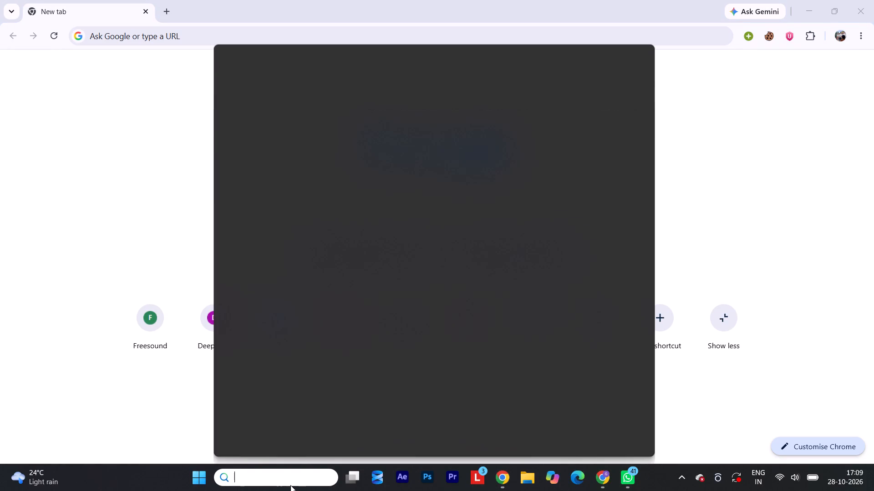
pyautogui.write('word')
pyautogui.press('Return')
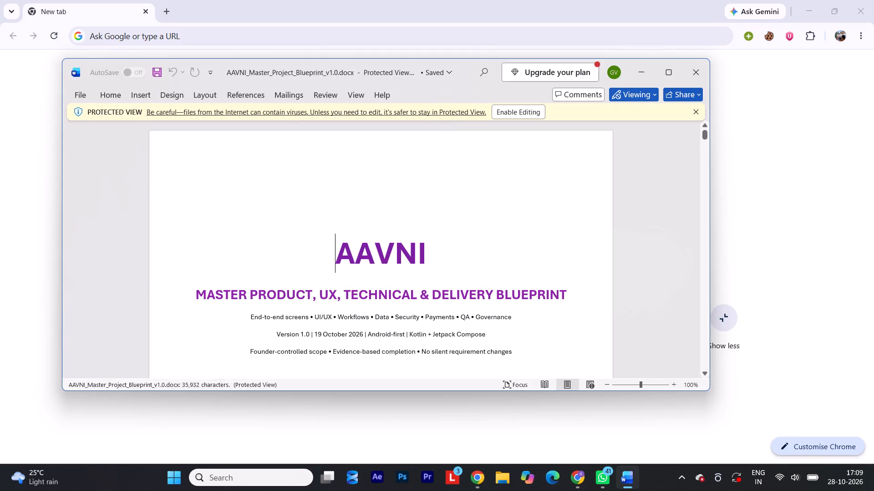
# Close the AAVNI_Master_Project_Blueprint_v1.0.docx document.
pyautogui.click(696, 78)
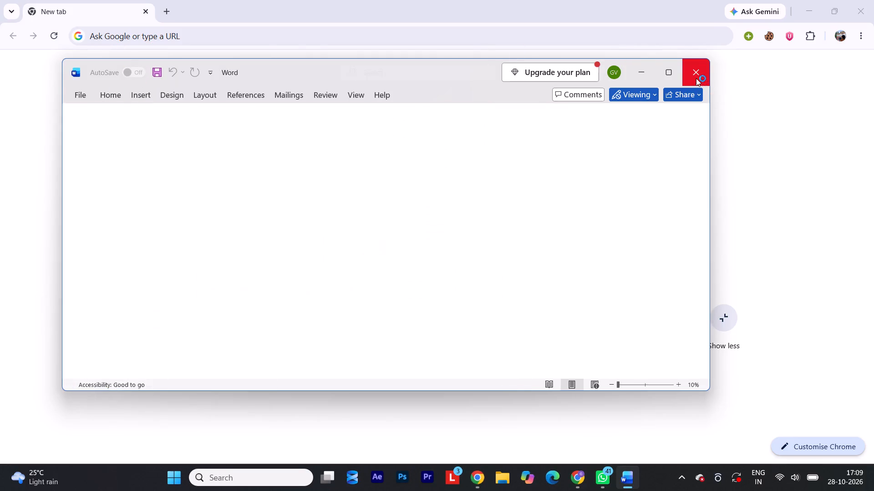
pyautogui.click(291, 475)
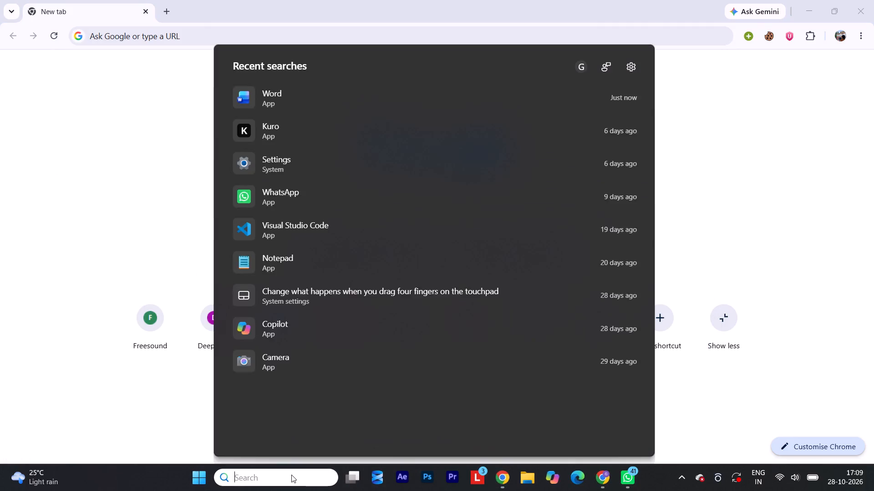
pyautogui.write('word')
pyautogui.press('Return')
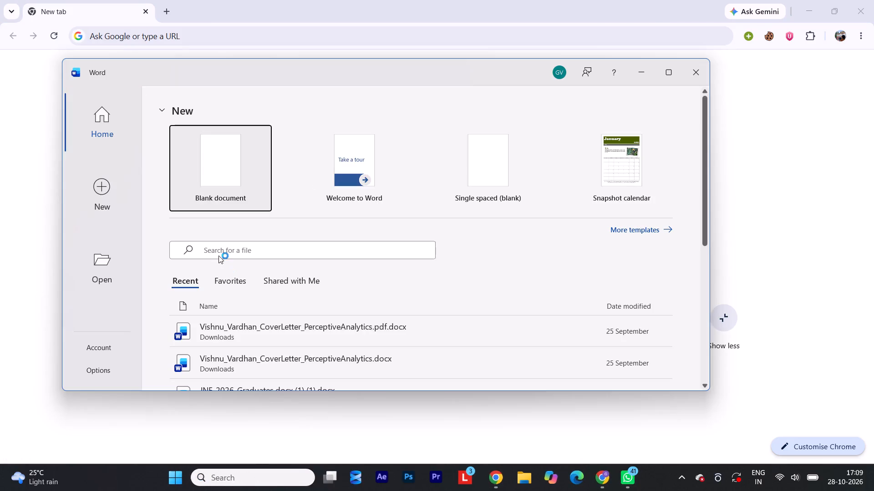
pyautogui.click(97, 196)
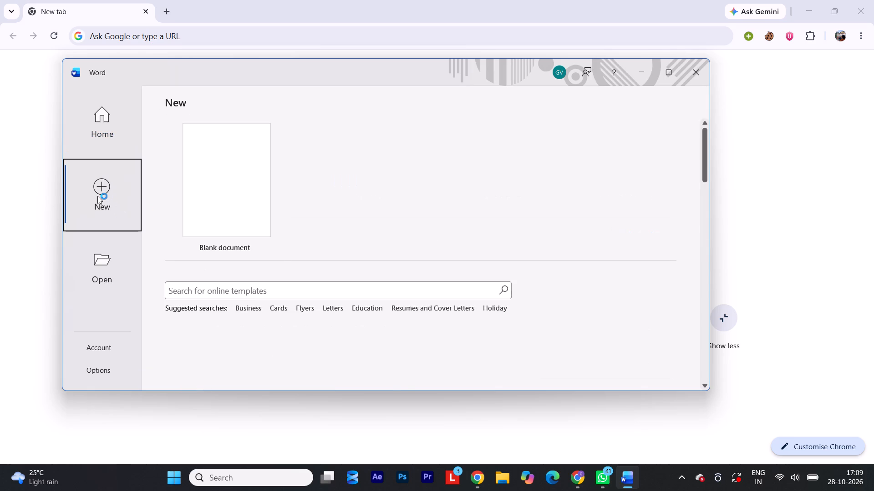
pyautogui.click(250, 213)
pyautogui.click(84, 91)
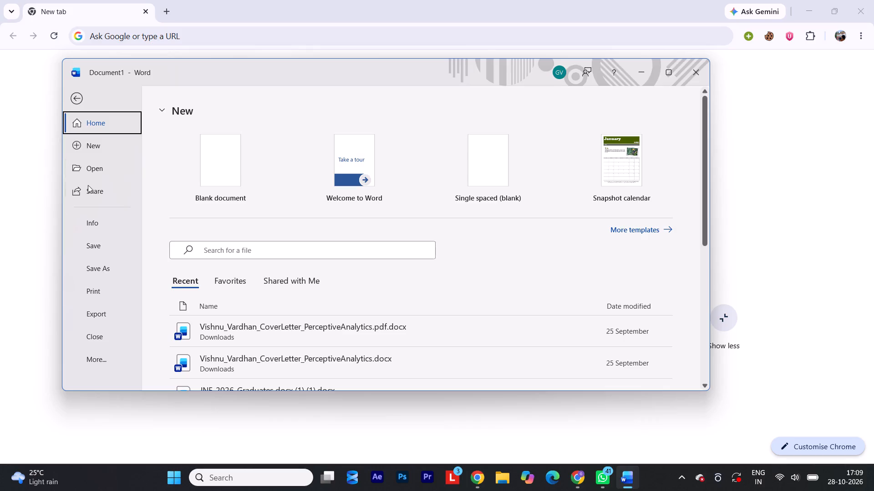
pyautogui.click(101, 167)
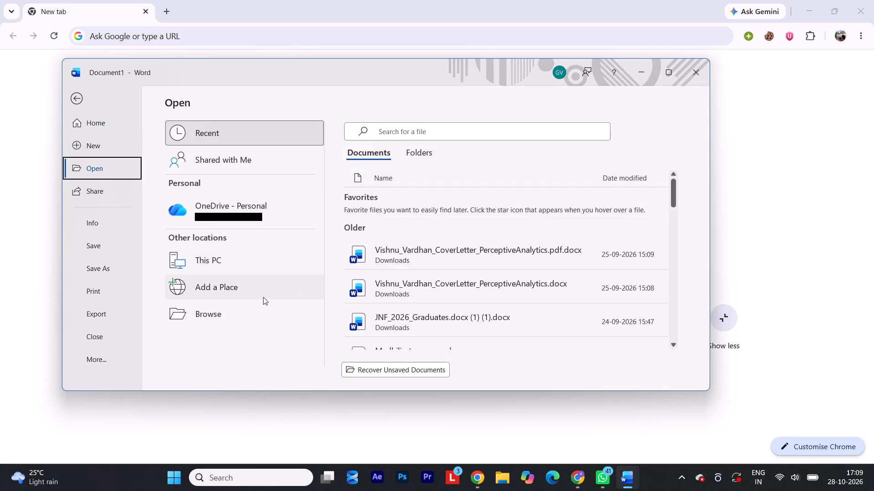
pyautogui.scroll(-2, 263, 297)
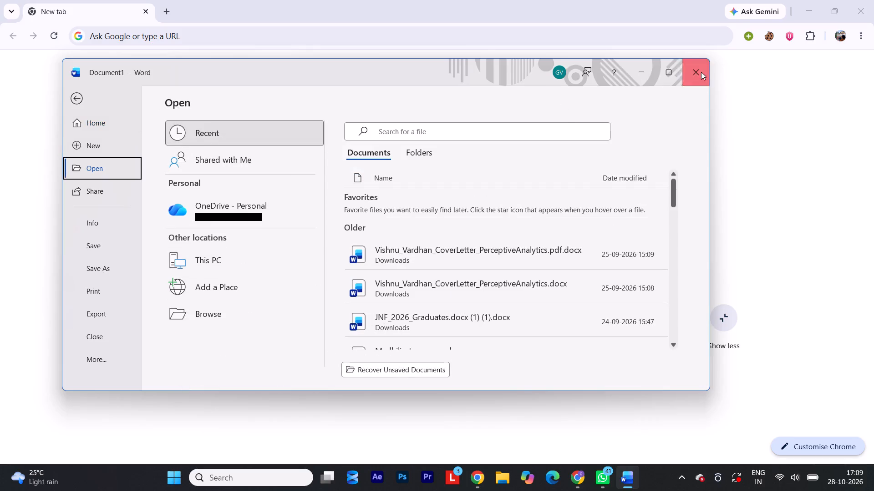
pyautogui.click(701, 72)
# Open LAF_IIT(ISM) Dhanabad.pdf from the Downloads folder in Word, just this once, and accept its conversion to an editable document.
pyautogui.click(528, 490)
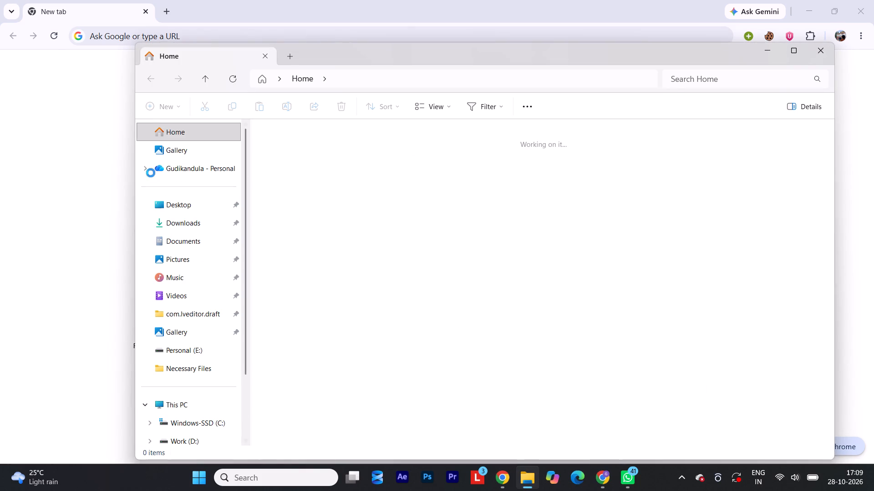
pyautogui.click(214, 220)
pyautogui.click(300, 182)
pyautogui.click(300, 182)
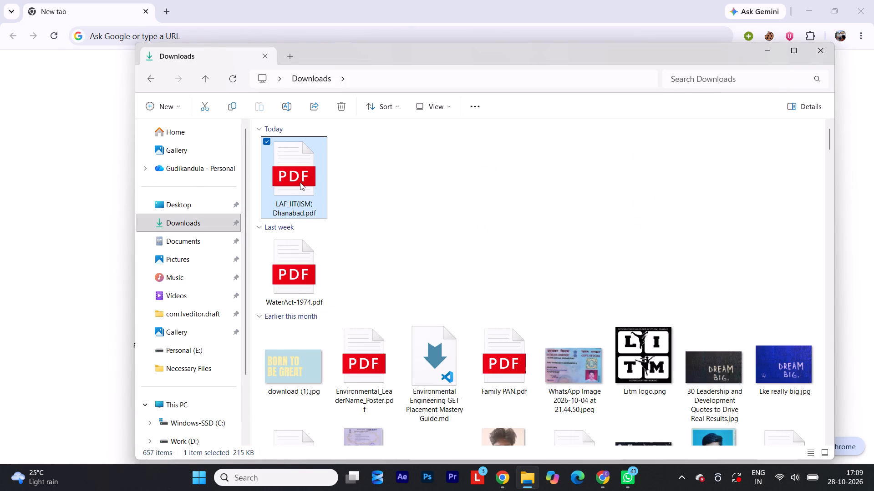
pyautogui.rightClick(300, 182)
pyautogui.click(296, 196)
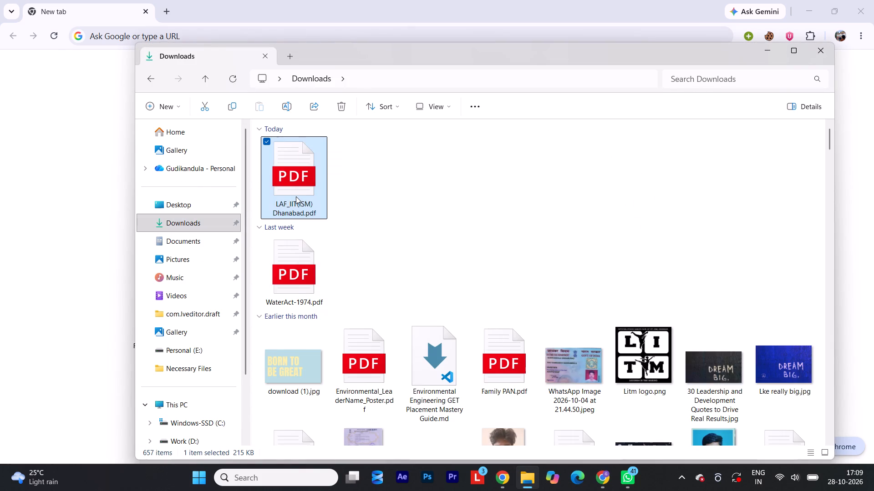
pyautogui.rightClick(296, 196)
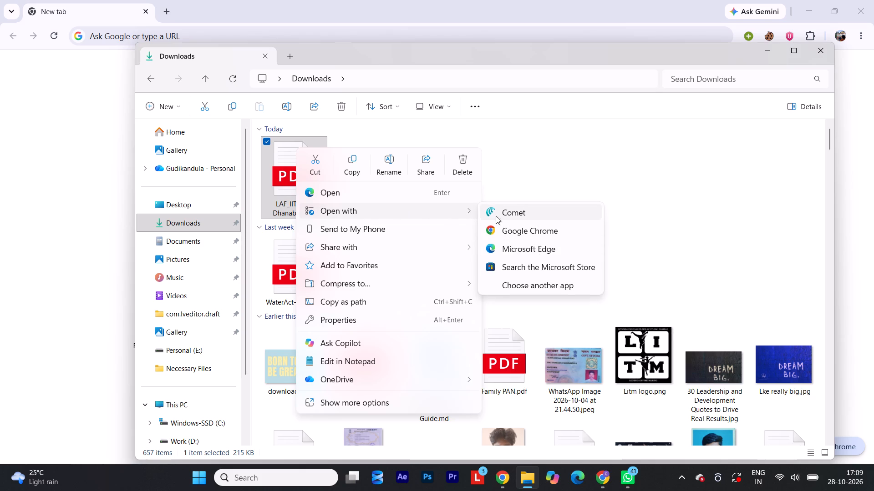
pyautogui.click(552, 286)
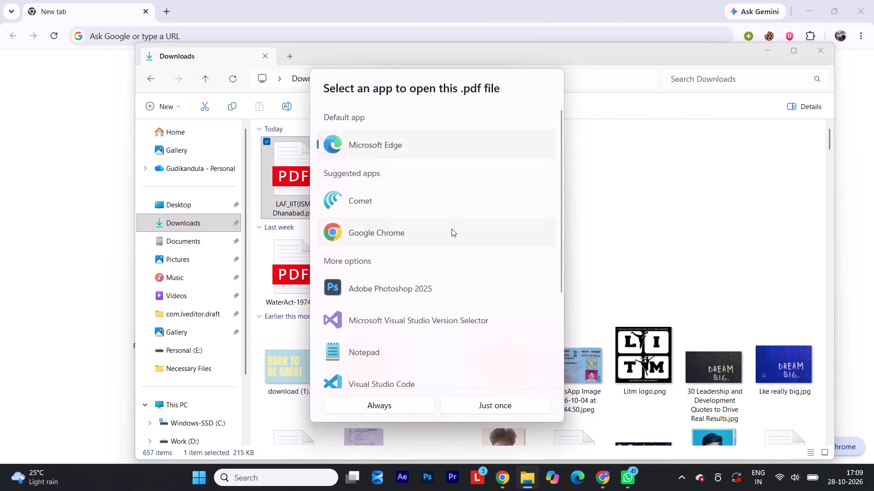
pyautogui.scroll(-3, 435, 292)
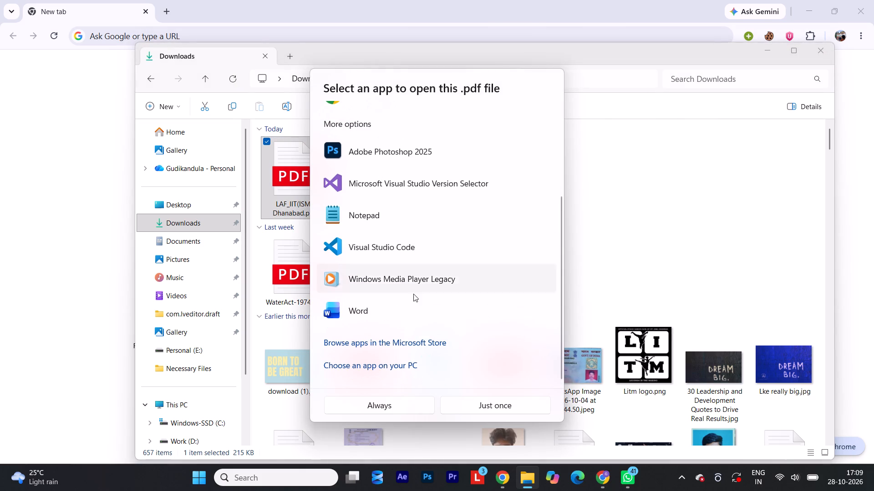
pyautogui.click(388, 304)
pyautogui.click(490, 409)
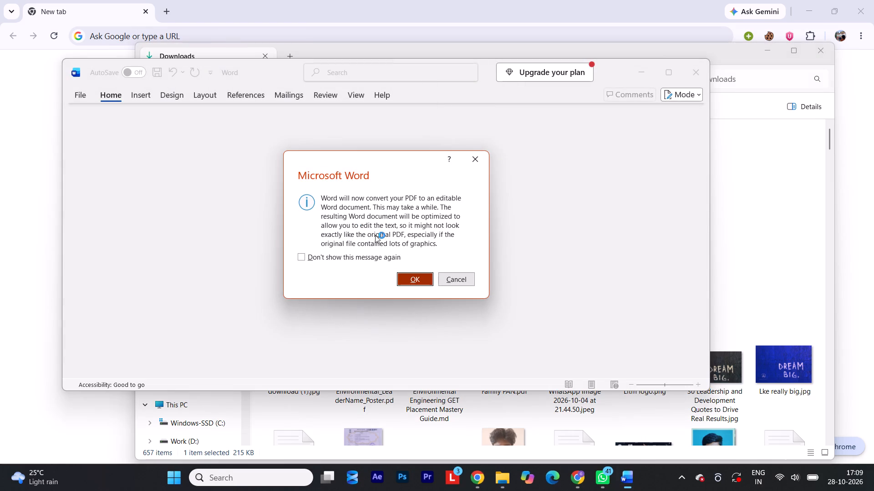
pyautogui.click(413, 281)
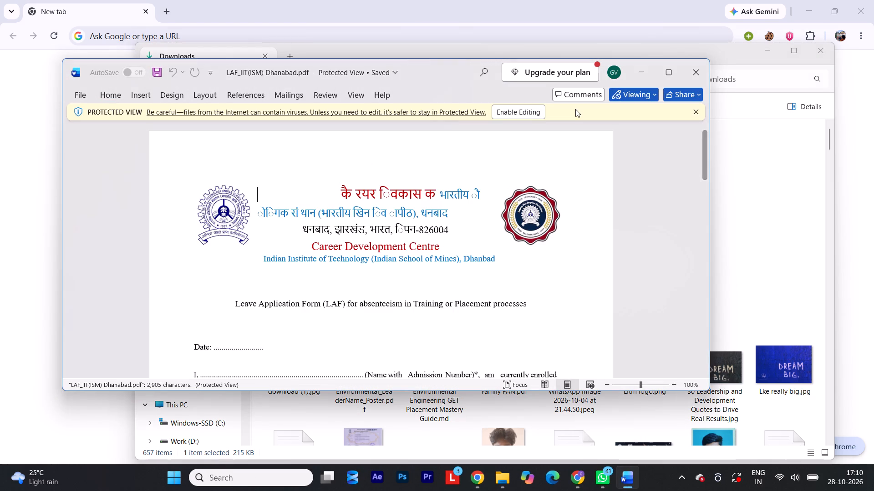
# Enable editing of the leave application form, accepting the PDF conversion, and maximise its window.
pyautogui.click(506, 114)
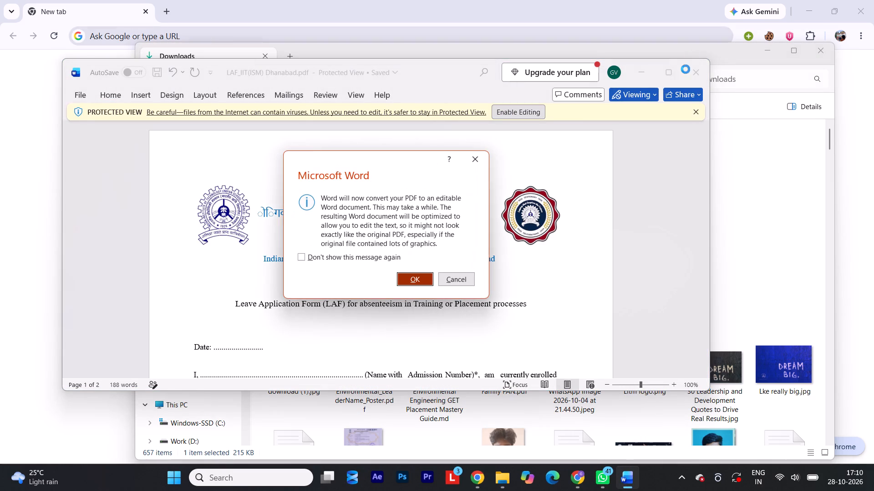
pyautogui.click(406, 276)
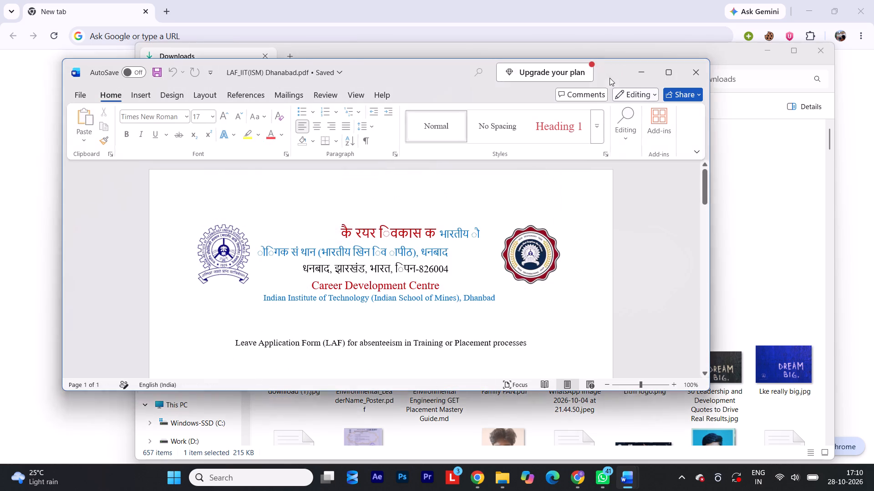
pyautogui.click(670, 79)
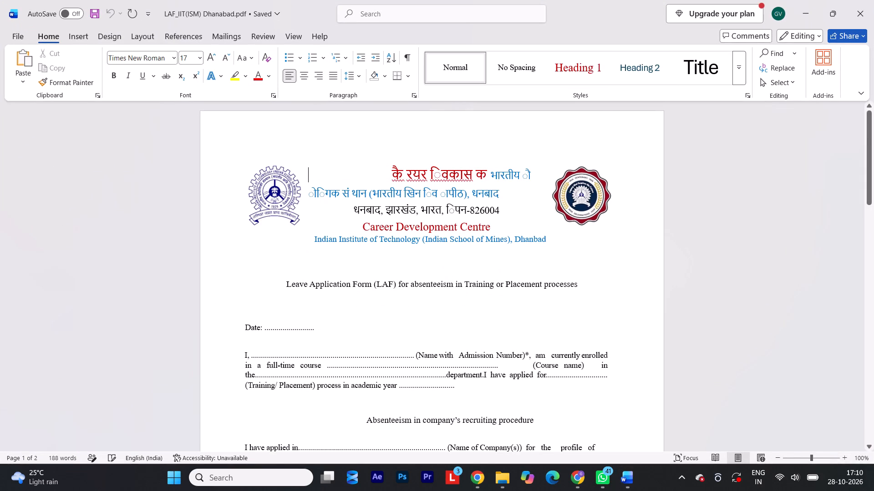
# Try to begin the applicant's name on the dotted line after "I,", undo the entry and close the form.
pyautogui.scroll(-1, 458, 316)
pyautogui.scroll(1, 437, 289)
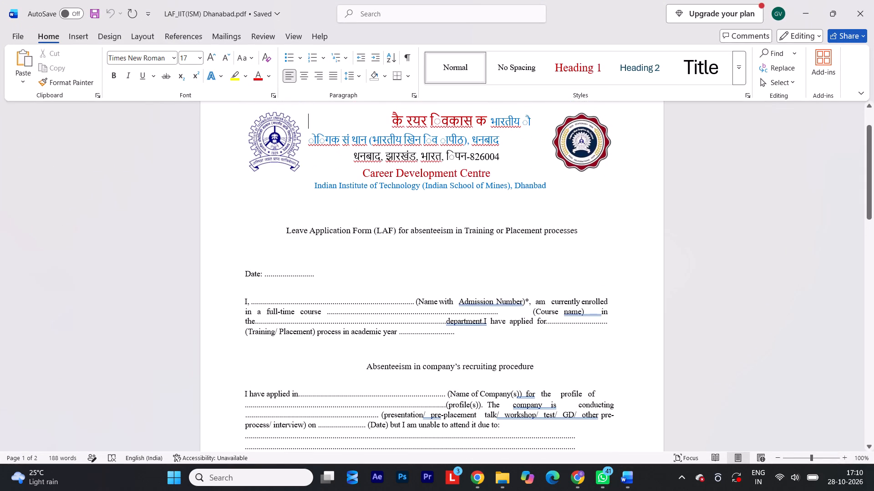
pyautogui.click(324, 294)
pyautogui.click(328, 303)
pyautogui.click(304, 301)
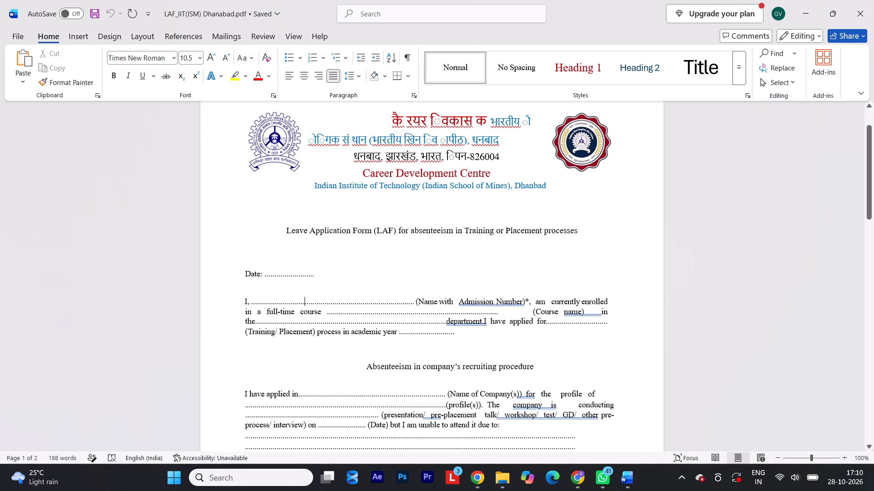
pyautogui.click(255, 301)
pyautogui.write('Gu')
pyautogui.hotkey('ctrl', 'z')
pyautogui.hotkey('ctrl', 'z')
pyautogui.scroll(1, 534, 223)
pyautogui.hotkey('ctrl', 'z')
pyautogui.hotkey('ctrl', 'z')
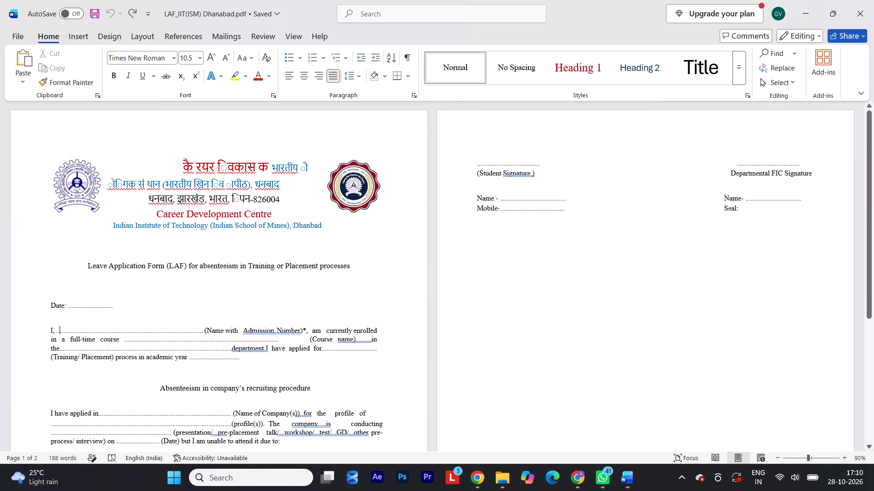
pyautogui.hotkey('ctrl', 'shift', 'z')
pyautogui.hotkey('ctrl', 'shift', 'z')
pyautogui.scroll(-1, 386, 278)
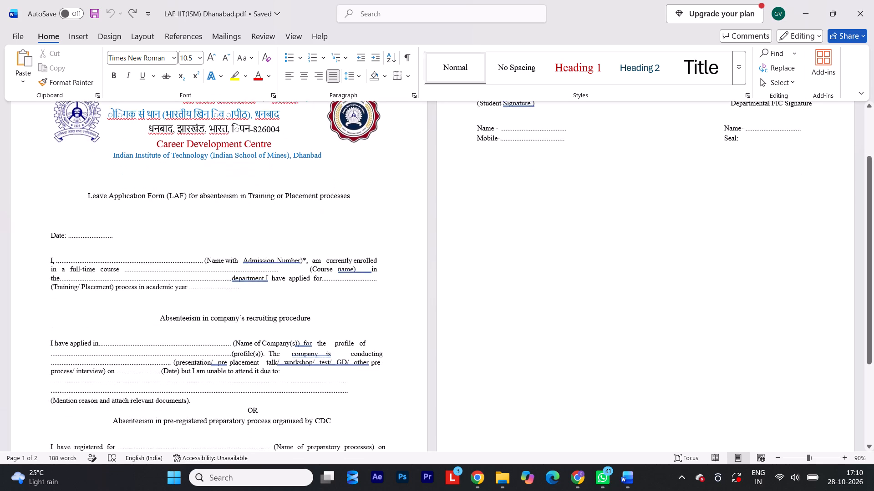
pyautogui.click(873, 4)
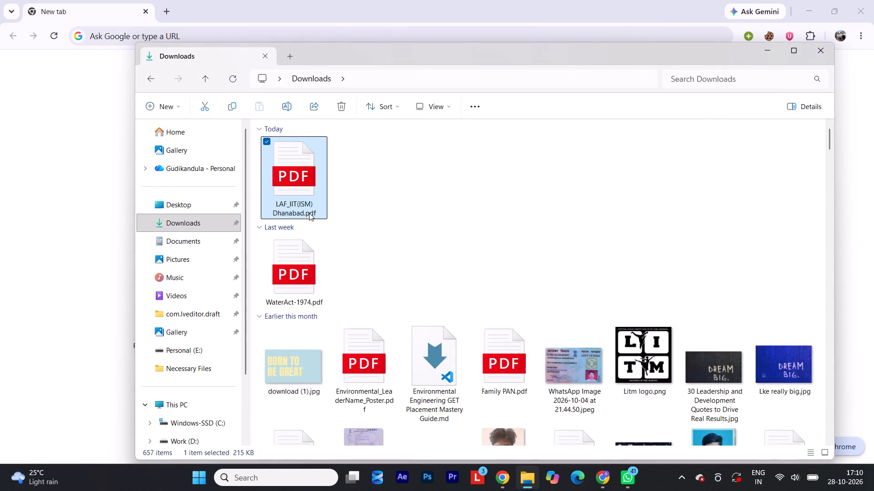
# Reopen LAF_IIT(ISM) Dhanabad.pdf from Downloads in Word, just this once, and accept the PDF conversion.
pyautogui.click(293, 201)
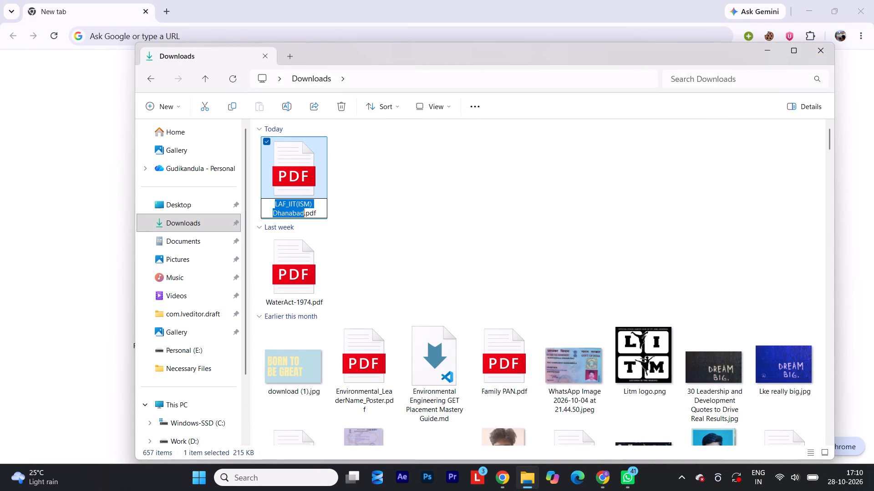
pyautogui.rightClick(293, 201)
pyautogui.rightClick(287, 183)
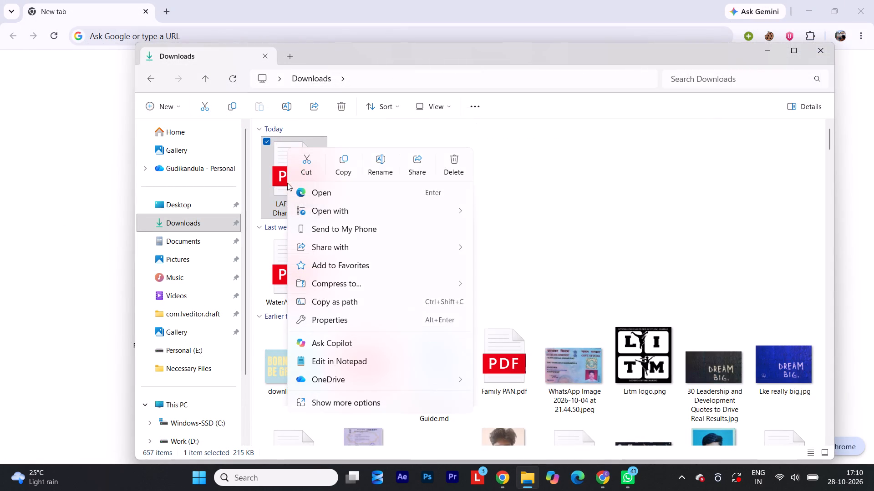
pyautogui.click(389, 210)
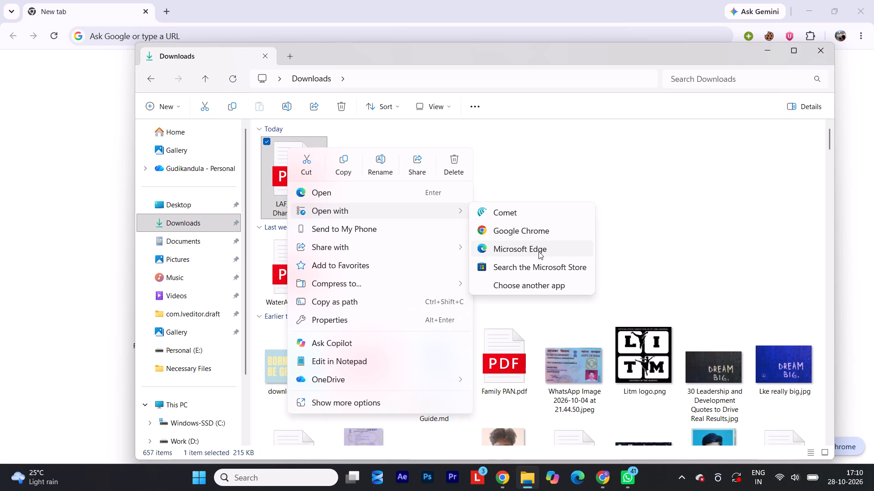
pyautogui.click(536, 287)
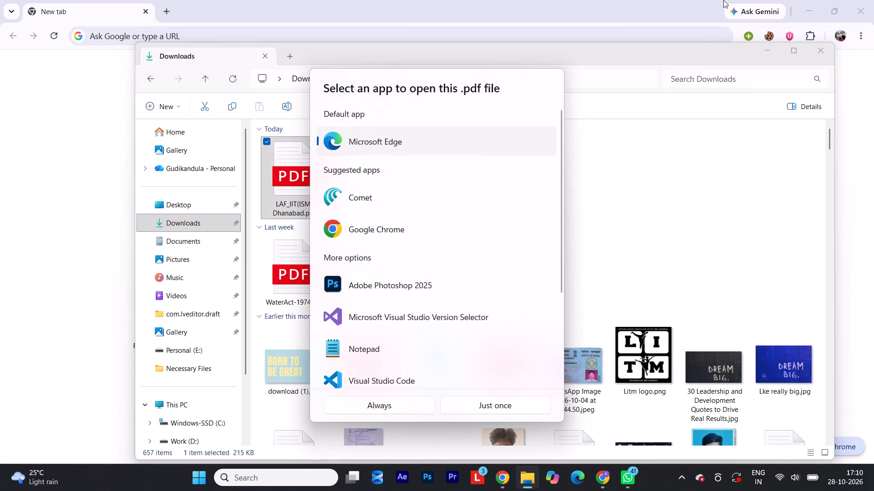
pyautogui.scroll(-1, 452, 362)
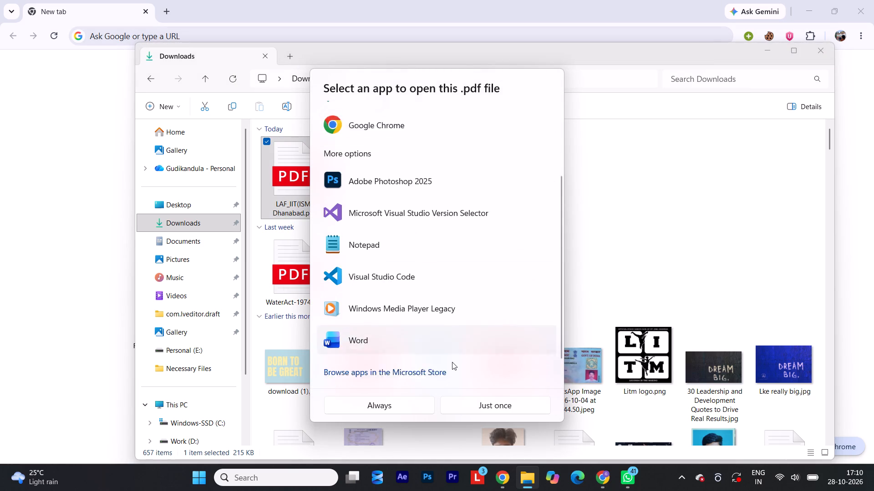
pyautogui.scroll(-1, 452, 362)
pyautogui.click(373, 306)
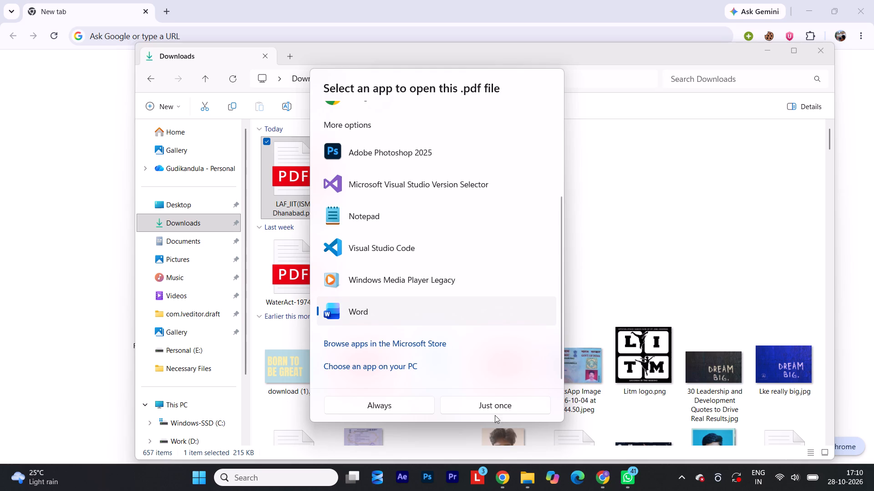
pyautogui.click(487, 403)
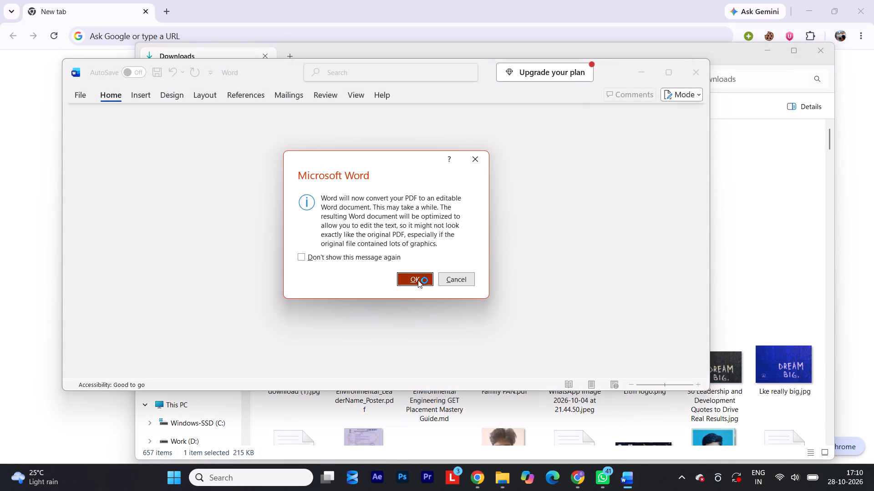
pyautogui.click(418, 282)
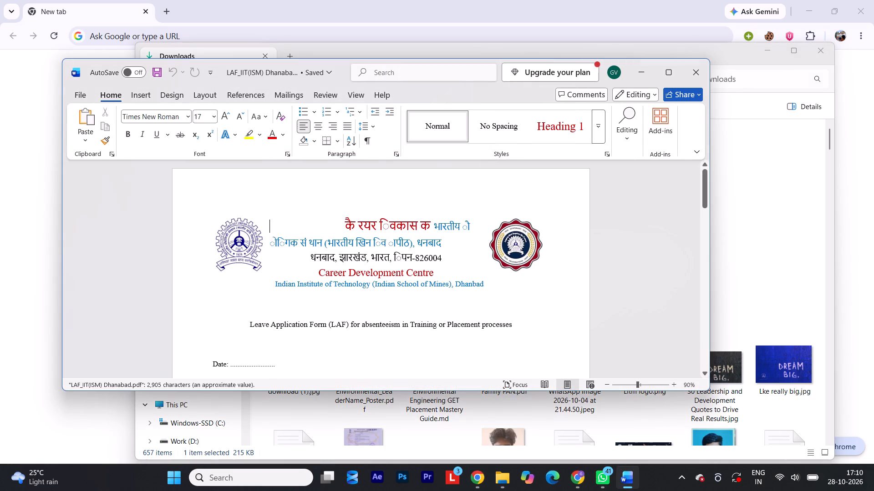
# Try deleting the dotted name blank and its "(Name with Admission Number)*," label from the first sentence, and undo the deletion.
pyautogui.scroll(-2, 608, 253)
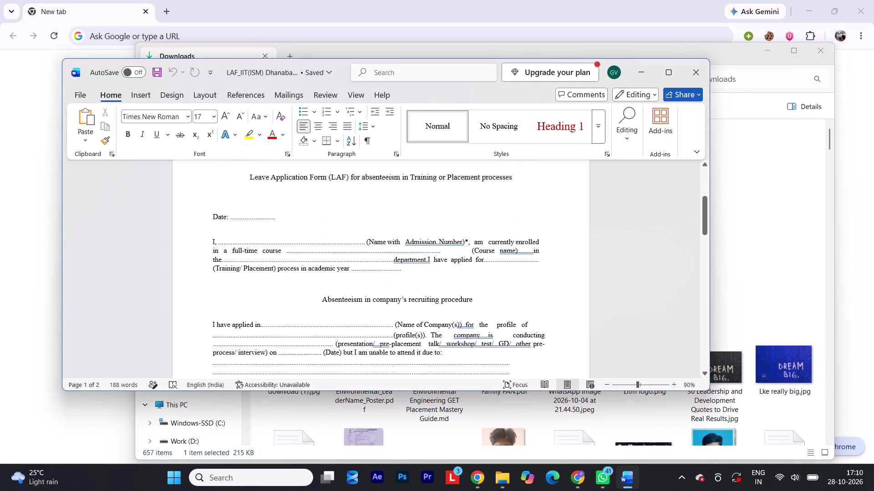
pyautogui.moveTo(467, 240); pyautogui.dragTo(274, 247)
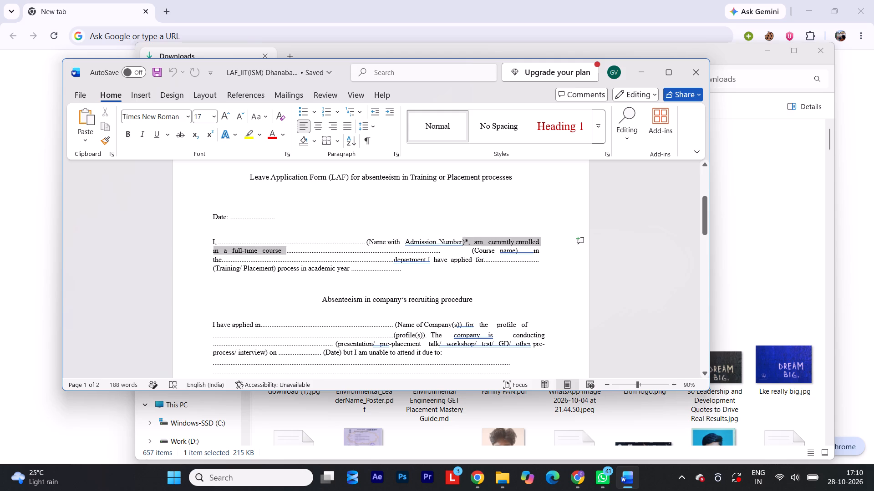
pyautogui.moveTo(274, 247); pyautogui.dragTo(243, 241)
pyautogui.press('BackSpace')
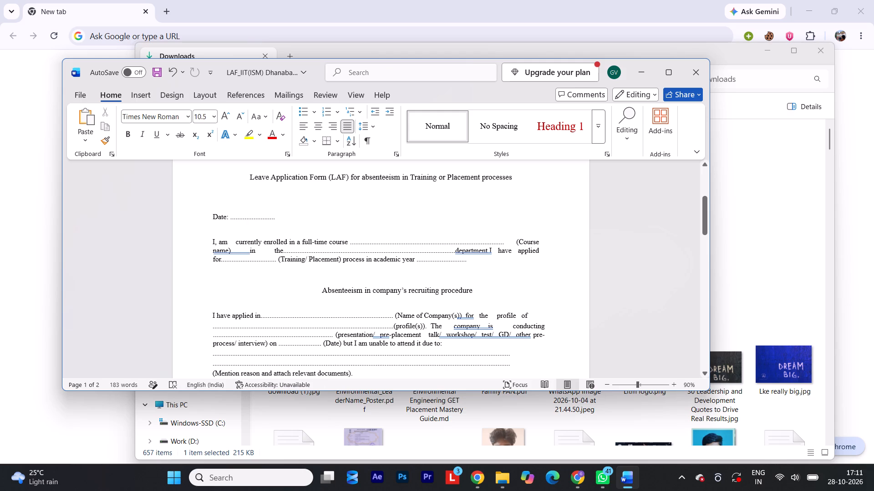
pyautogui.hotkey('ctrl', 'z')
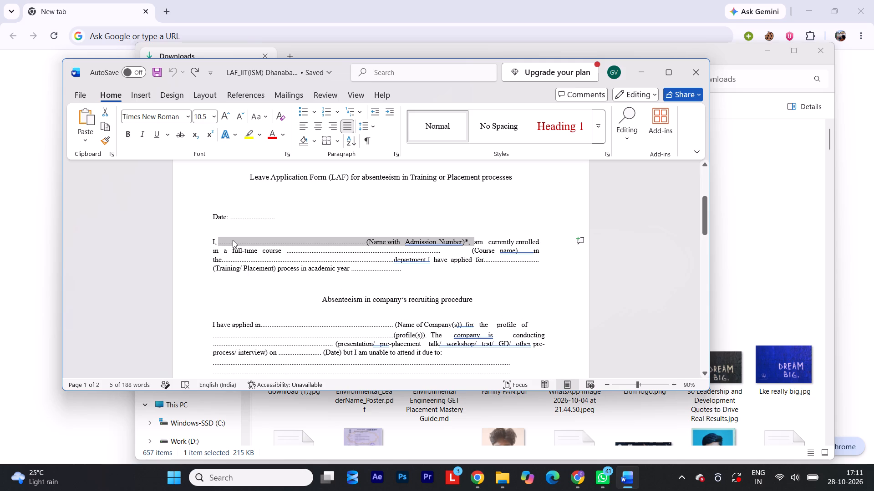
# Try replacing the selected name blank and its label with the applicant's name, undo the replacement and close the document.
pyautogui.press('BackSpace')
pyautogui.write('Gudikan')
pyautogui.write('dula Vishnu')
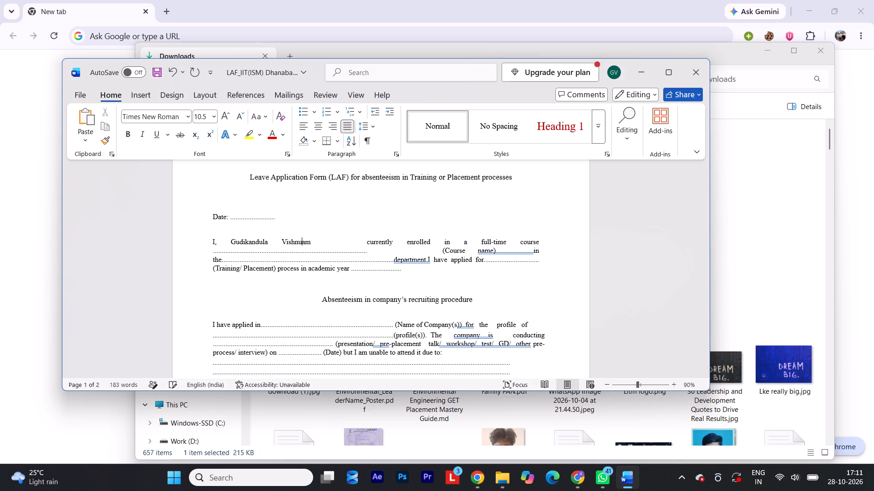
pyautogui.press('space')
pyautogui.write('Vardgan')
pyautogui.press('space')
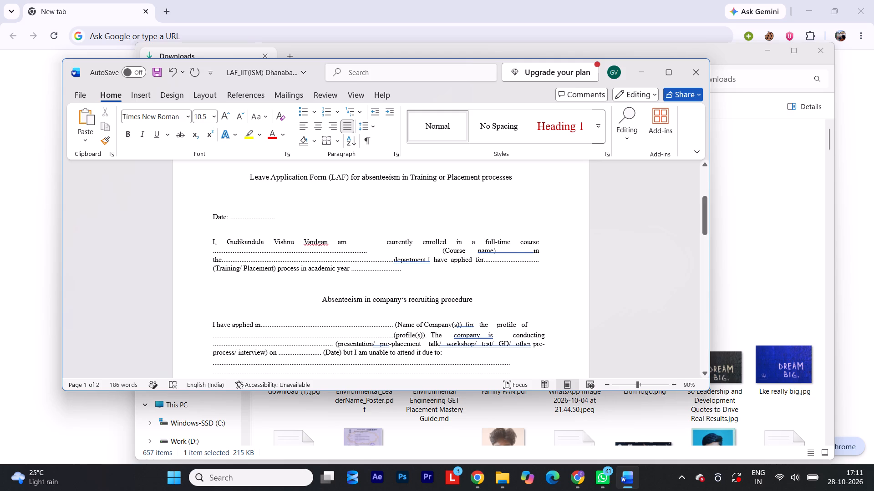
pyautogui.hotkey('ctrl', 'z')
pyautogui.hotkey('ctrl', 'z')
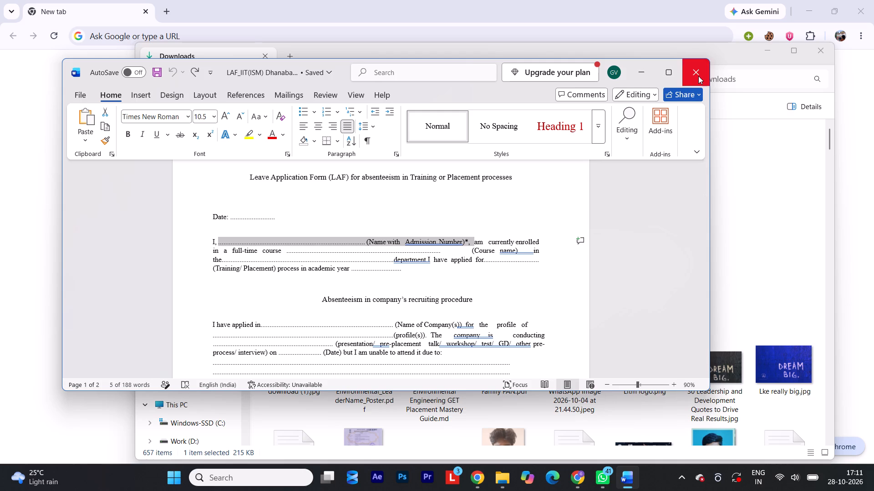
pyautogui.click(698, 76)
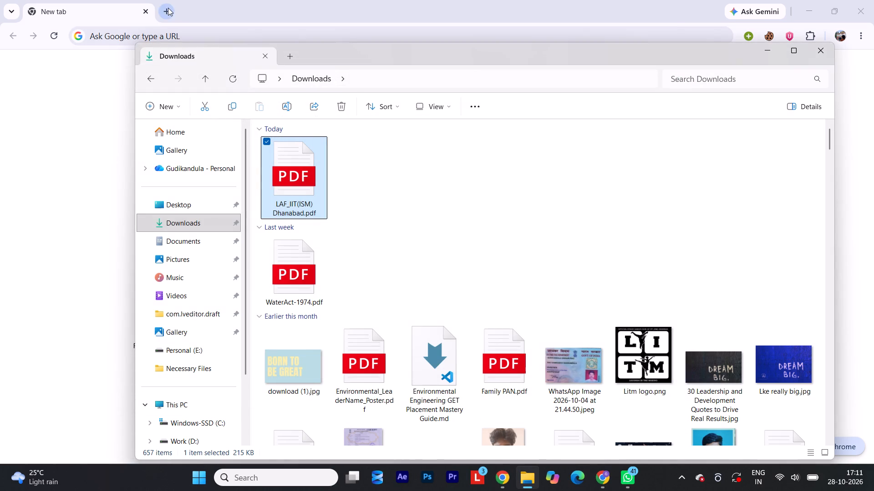
# Search the web in Chrome for "how to fill in a pdf", expand the AI overview and open its Smallpdf Form Filler link.
pyautogui.click(168, 8)
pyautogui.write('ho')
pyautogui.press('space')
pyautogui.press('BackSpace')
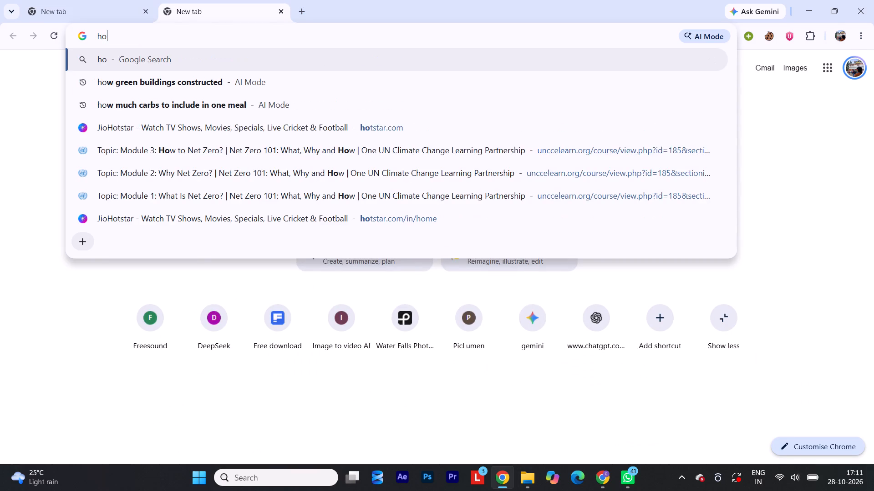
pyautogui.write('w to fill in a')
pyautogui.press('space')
pyautogui.click(203, 89)
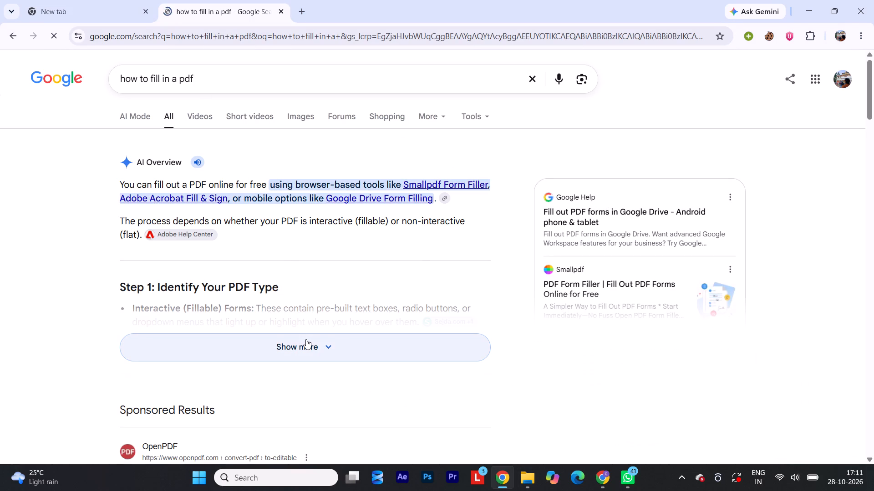
pyautogui.click(327, 346)
pyautogui.scroll(-1, 285, 331)
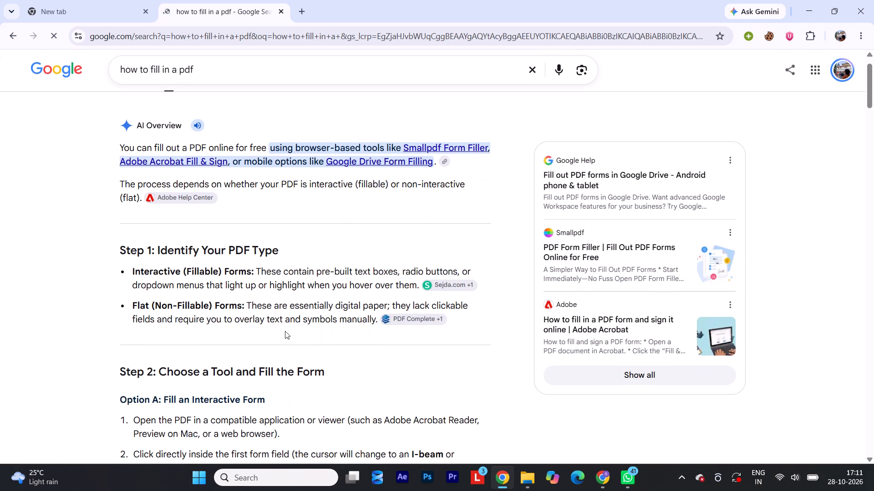
pyautogui.click(450, 141)
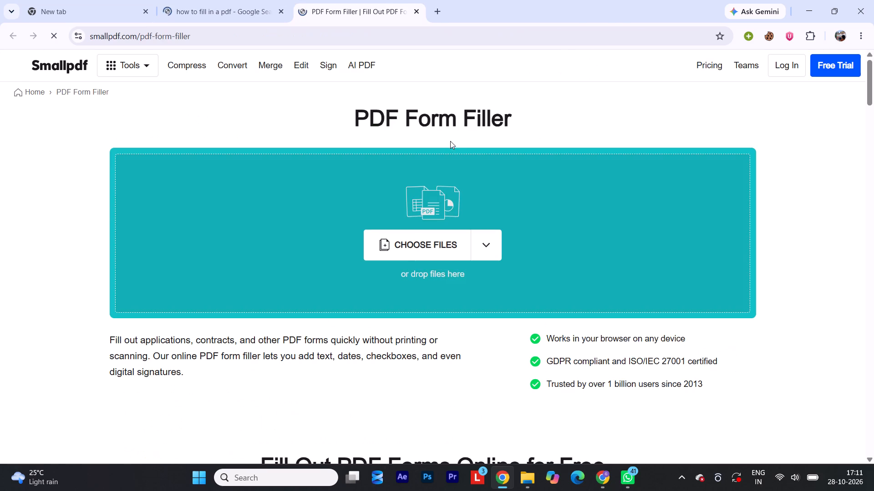
# Load LAF_IIT(ISM) Dhanabad.pdf into the Smallpdf PDF Form Filler.
pyautogui.click(450, 238)
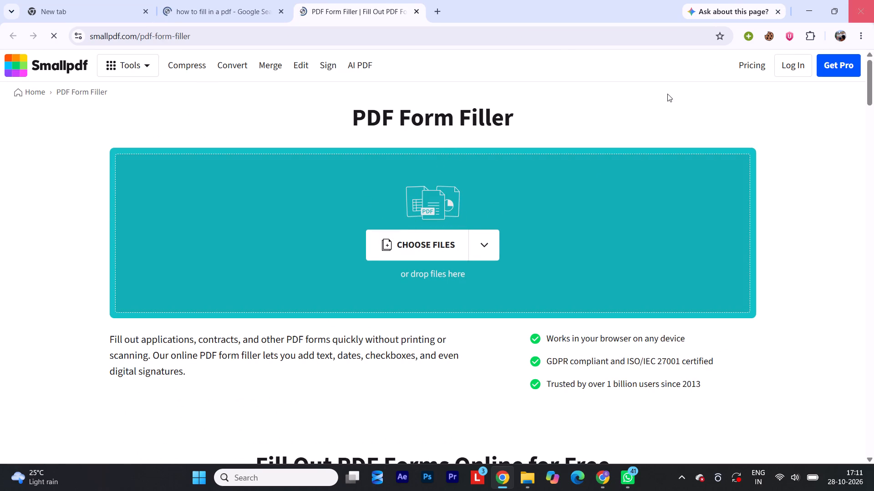
pyautogui.click(422, 245)
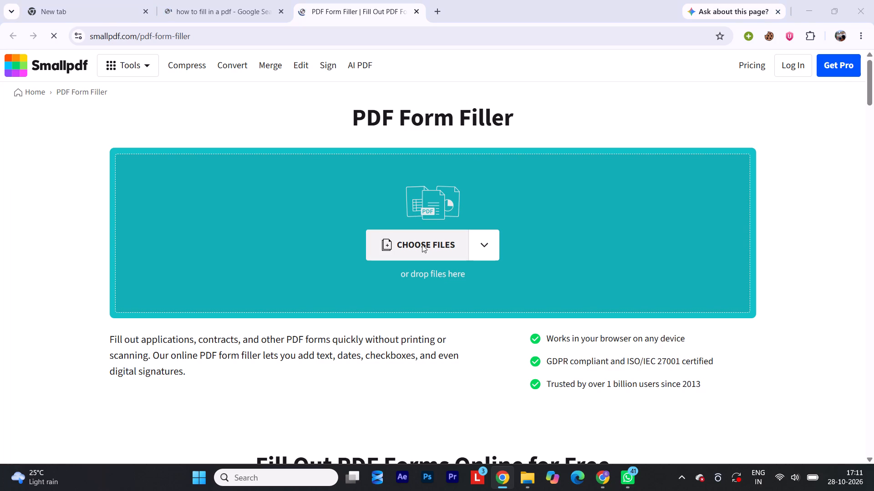
pyautogui.doubleClick(175, 115)
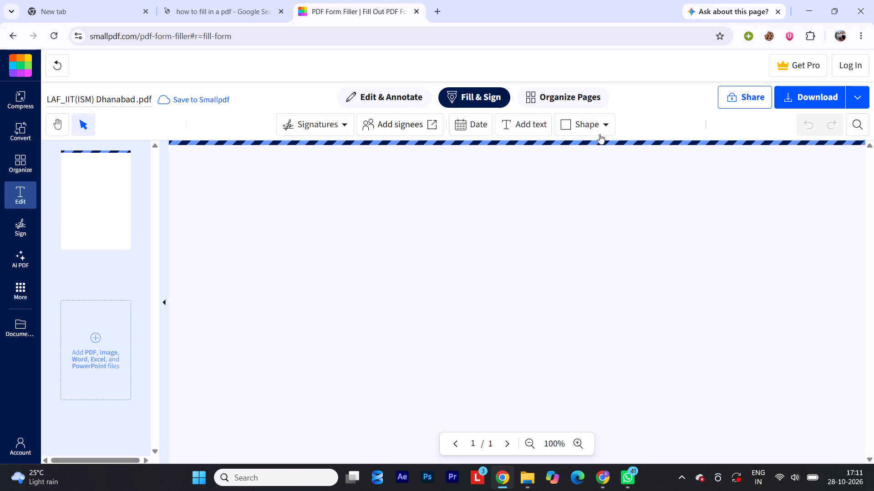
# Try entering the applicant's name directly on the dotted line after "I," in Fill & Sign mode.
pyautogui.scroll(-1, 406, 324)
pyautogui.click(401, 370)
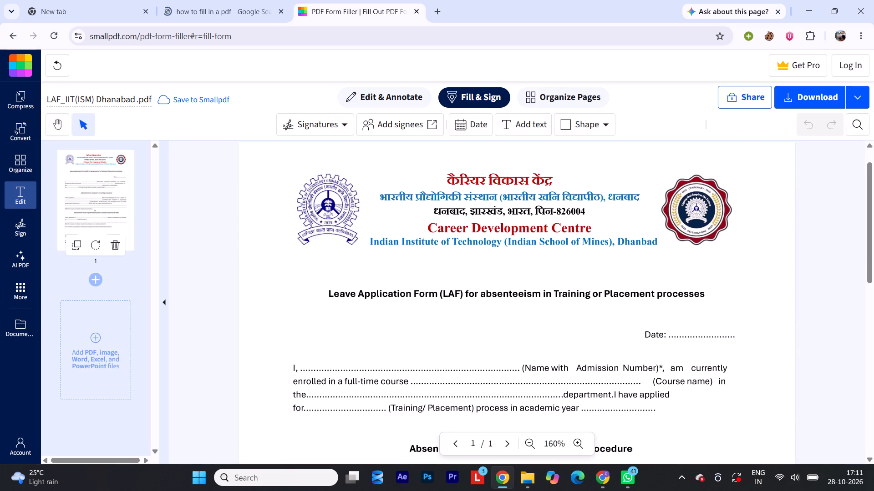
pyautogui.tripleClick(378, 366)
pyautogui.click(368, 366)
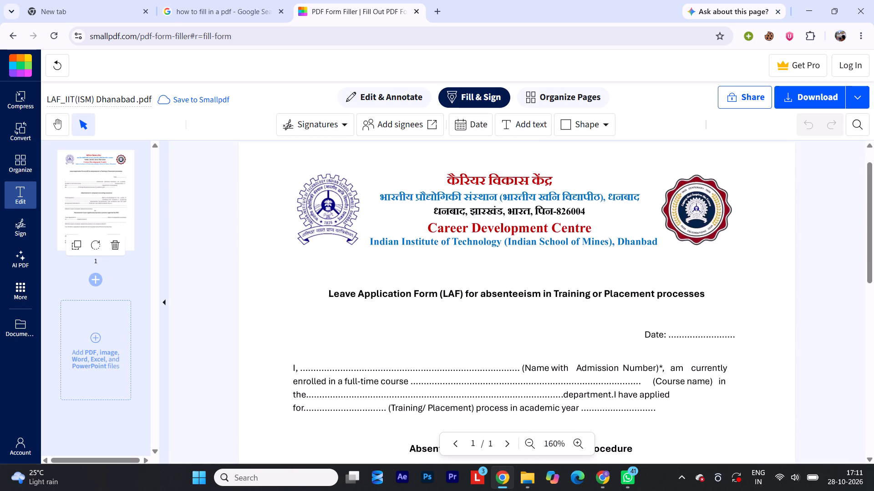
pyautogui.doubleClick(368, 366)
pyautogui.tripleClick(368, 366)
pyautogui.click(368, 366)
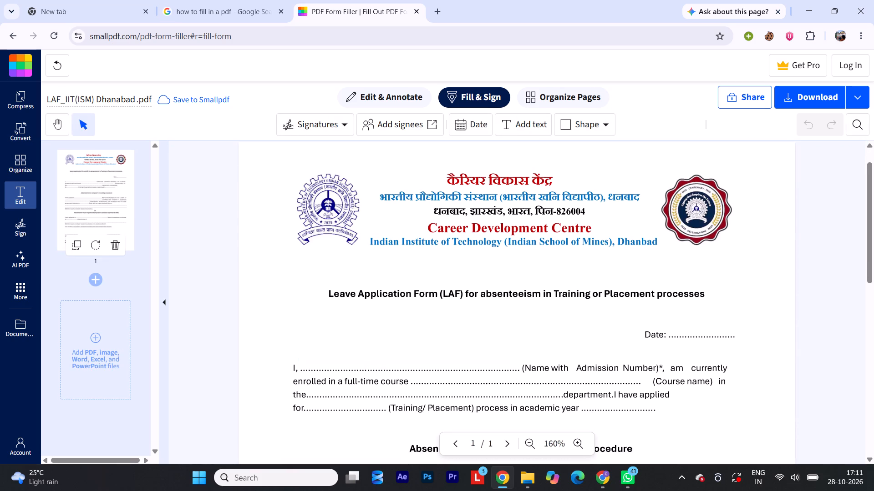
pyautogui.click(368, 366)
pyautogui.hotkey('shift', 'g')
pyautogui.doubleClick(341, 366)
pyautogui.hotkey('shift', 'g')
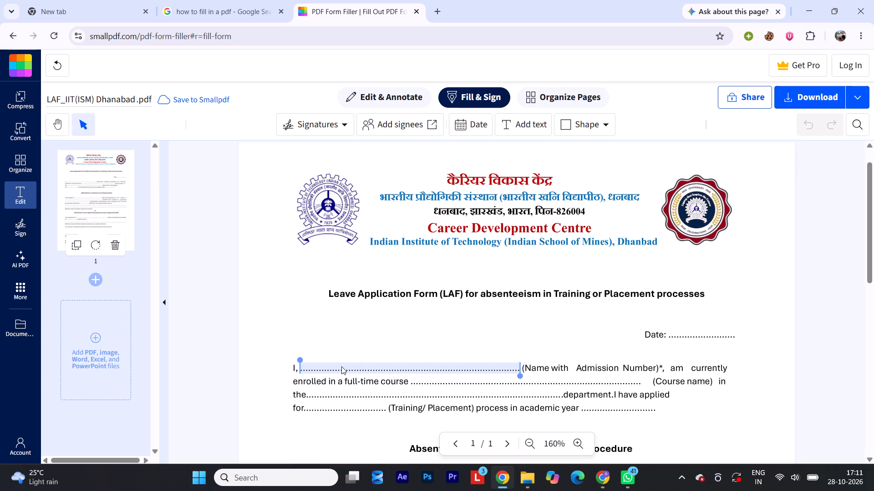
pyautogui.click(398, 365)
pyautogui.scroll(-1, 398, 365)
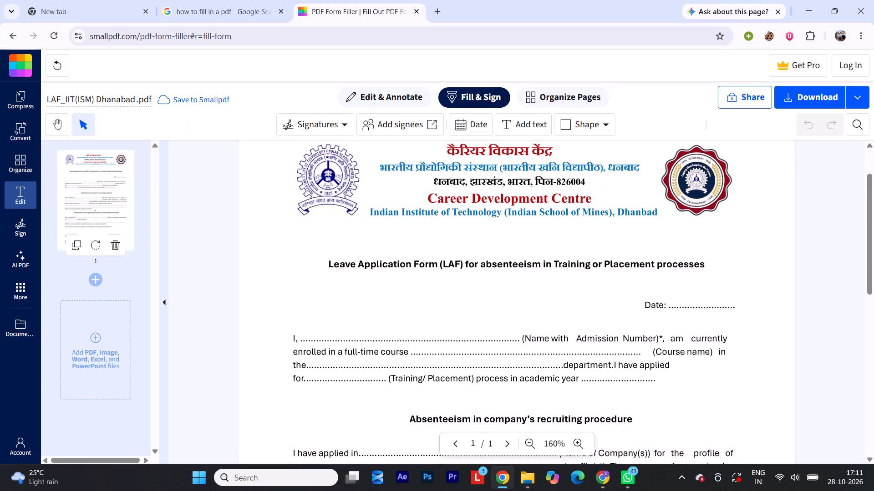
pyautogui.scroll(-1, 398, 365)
# In Edit & Annotate mode, add a text box with the applicant's name and position it on the dotted line after "I,".
pyautogui.click(386, 106)
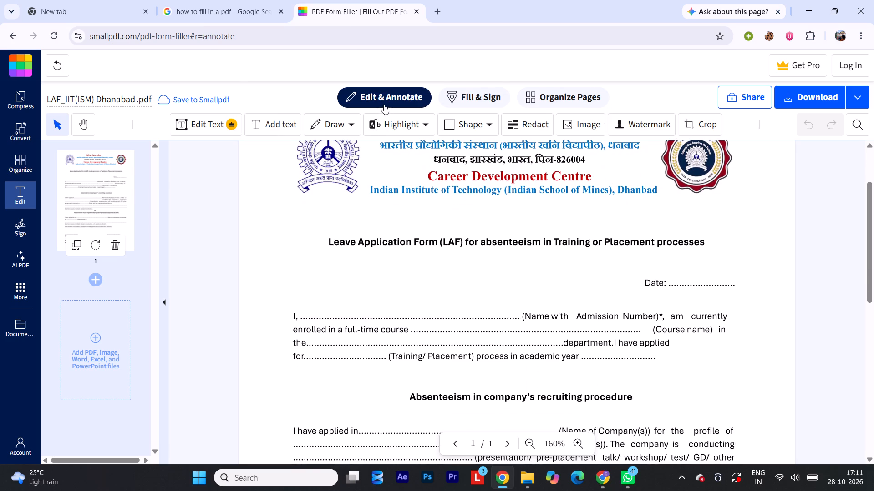
pyautogui.click(290, 130)
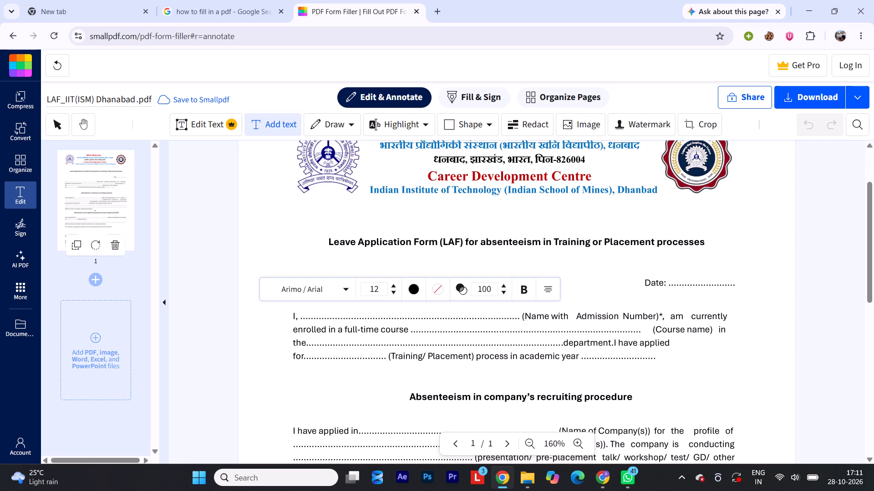
pyautogui.click(316, 314)
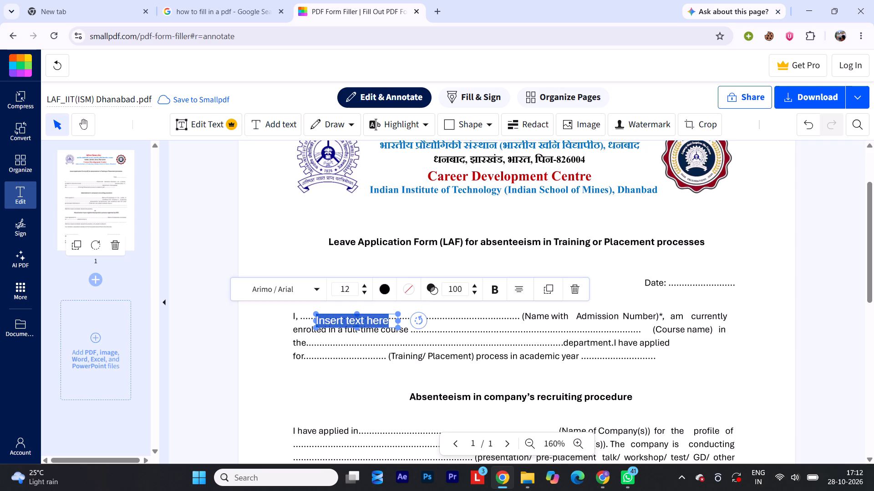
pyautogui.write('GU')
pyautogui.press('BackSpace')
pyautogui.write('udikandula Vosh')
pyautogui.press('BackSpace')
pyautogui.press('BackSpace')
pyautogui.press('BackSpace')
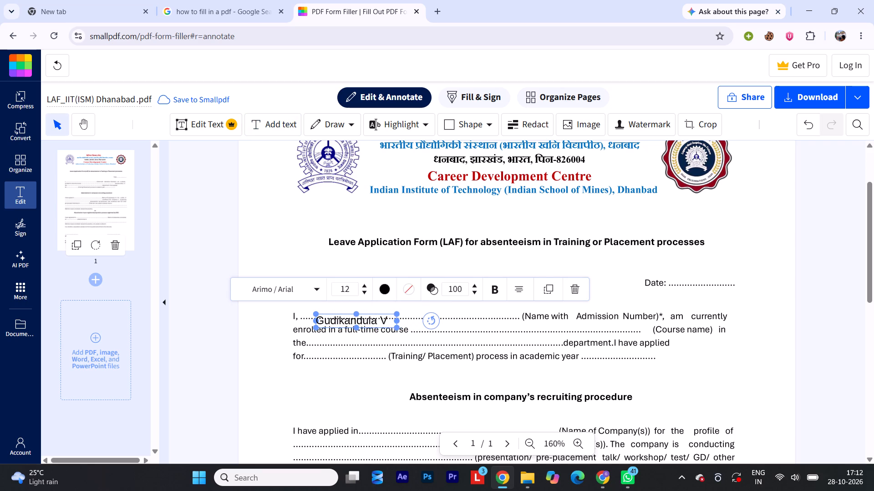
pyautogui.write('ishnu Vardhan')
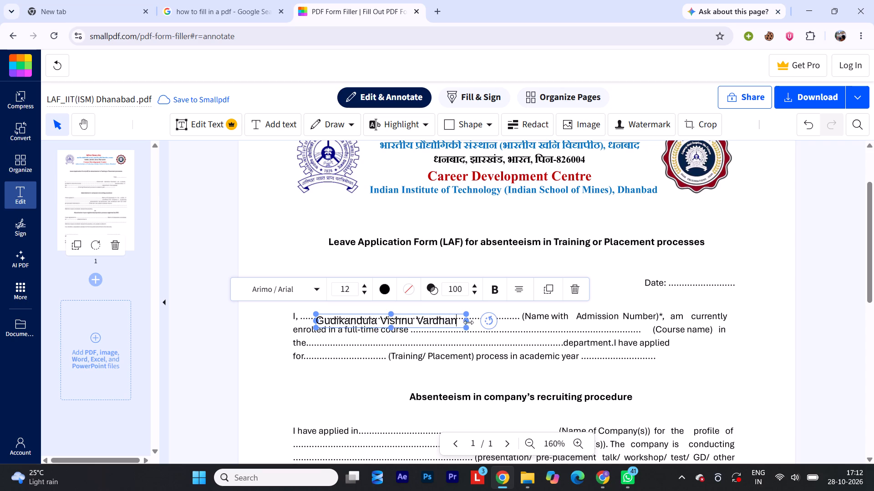
pyautogui.moveTo(462, 317); pyautogui.dragTo(464, 305)
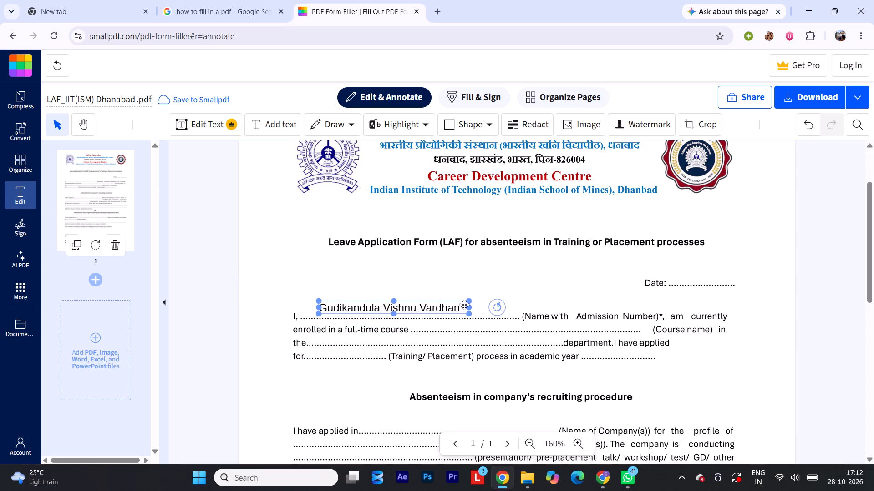
pyautogui.moveTo(464, 305); pyautogui.dragTo(466, 310)
pyautogui.click(780, 348)
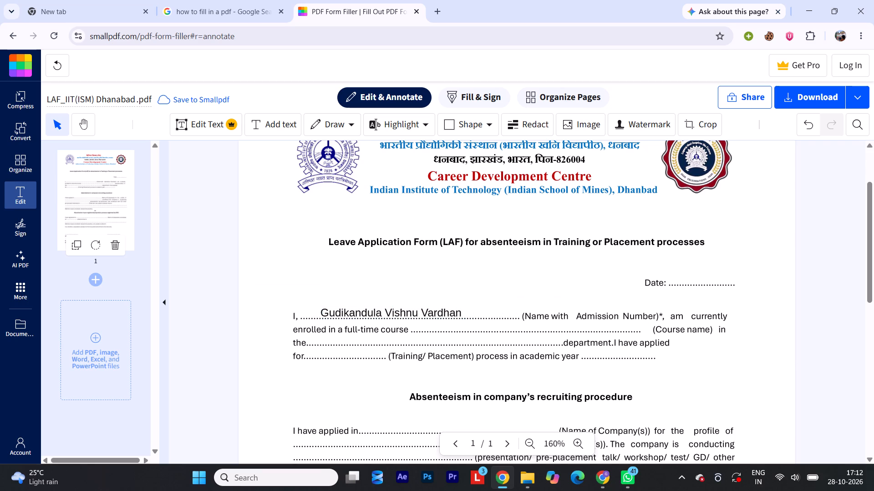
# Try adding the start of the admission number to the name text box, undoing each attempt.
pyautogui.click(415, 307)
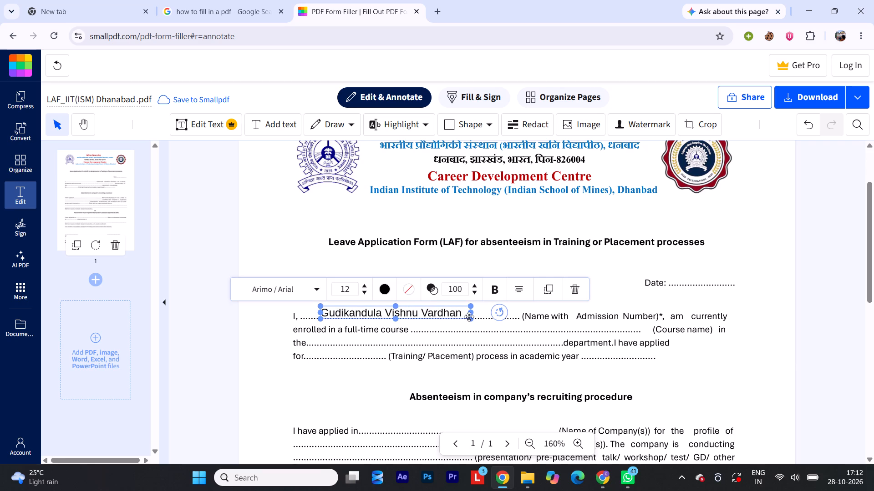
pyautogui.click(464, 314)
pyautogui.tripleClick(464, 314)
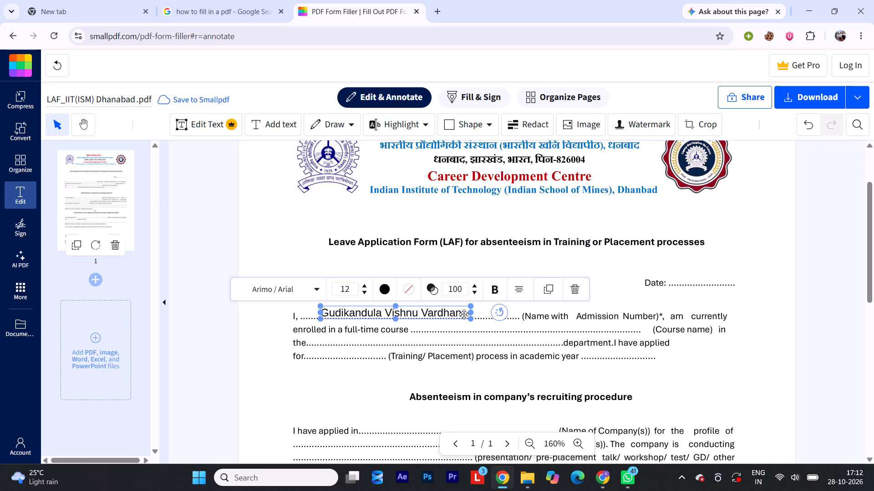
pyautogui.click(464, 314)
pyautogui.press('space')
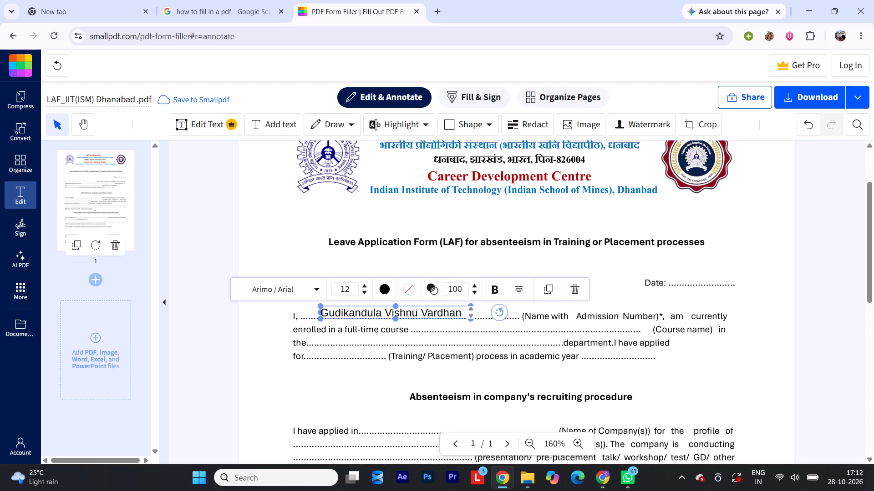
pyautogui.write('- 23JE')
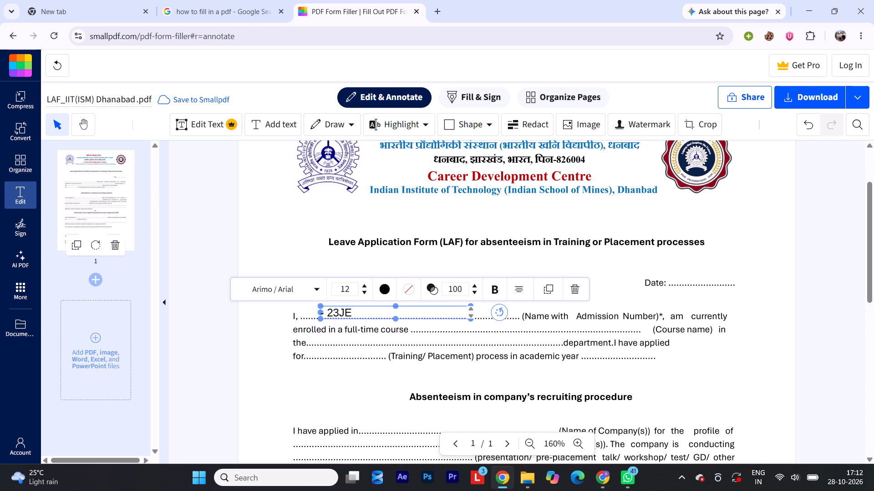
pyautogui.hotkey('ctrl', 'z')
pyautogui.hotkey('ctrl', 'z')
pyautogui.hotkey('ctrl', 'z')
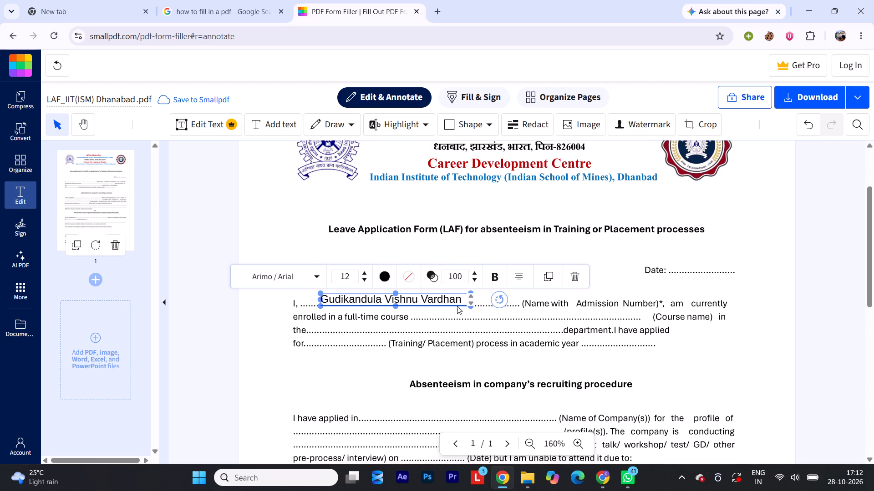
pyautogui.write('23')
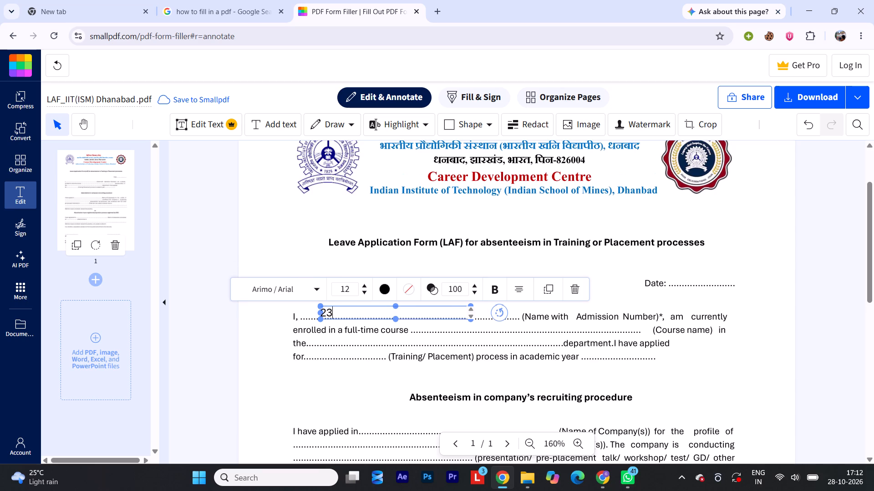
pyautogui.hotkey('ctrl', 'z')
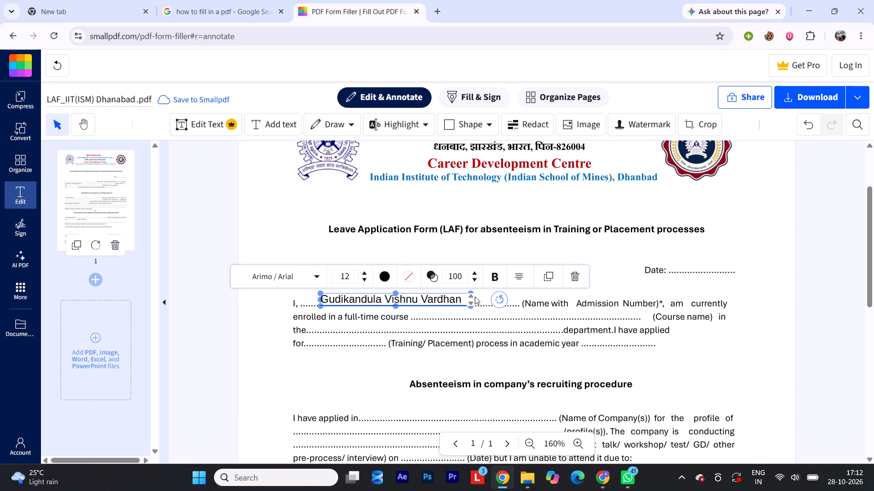
# Widen the name text box toward the page's left margin and append the applicant's admission number after the name.
pyautogui.moveTo(319, 298); pyautogui.dragTo(244, 295)
pyautogui.click(408, 303)
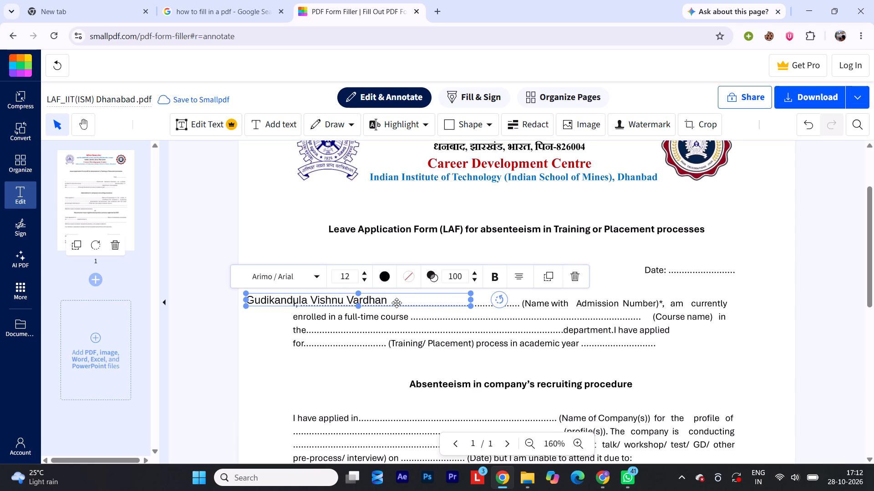
pyautogui.click(396, 303)
pyautogui.doubleClick(396, 303)
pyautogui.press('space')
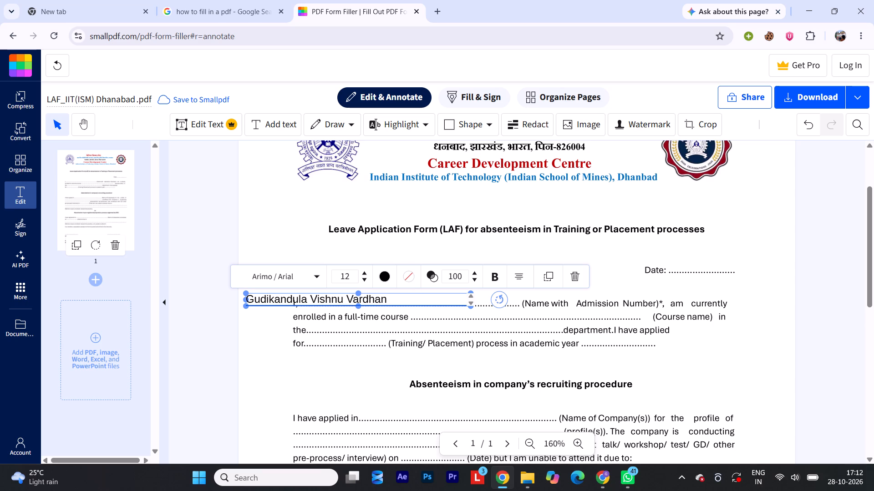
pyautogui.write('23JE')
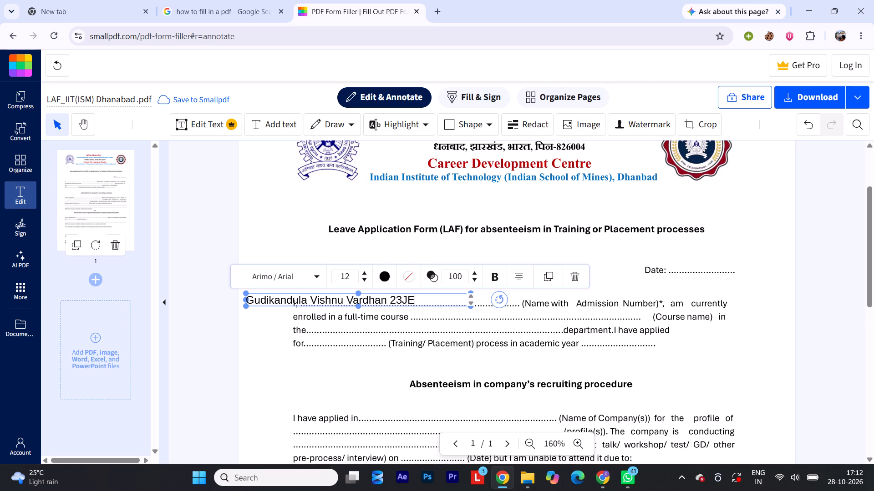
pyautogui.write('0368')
# Move the text box with the applicant's name and admission number onto the dotted line after "I,".
pyautogui.click(464, 311)
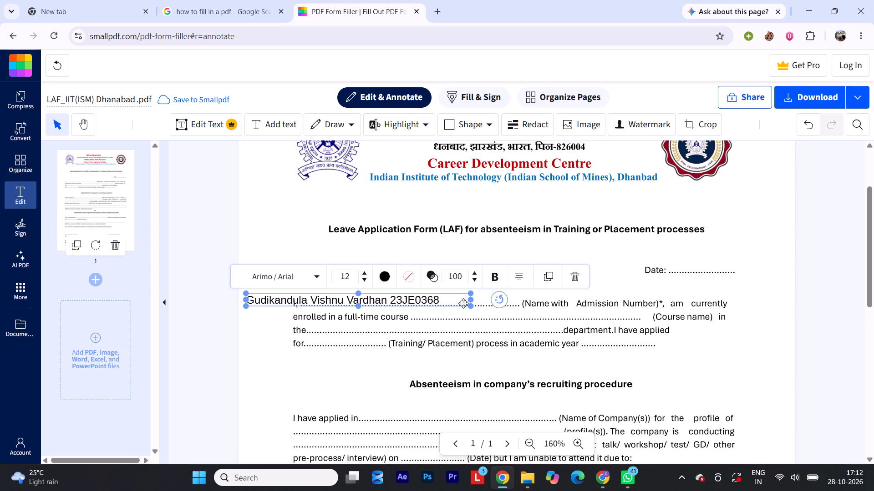
pyautogui.moveTo(464, 301); pyautogui.dragTo(522, 301)
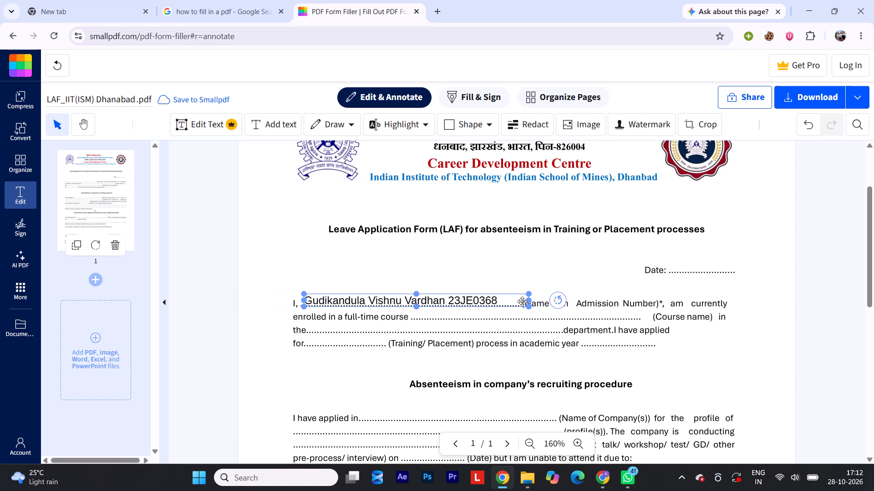
pyautogui.moveTo(522, 301); pyautogui.dragTo(525, 301)
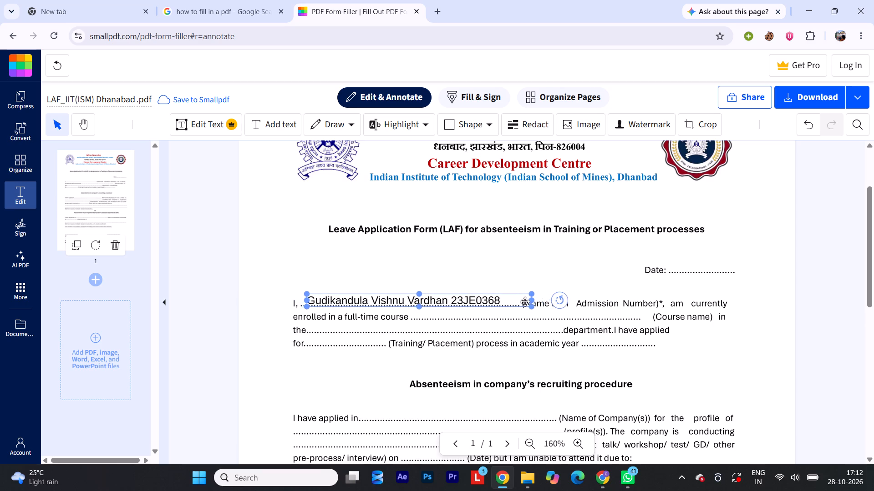
pyautogui.moveTo(525, 301); pyautogui.dragTo(529, 301)
pyautogui.click(250, 348)
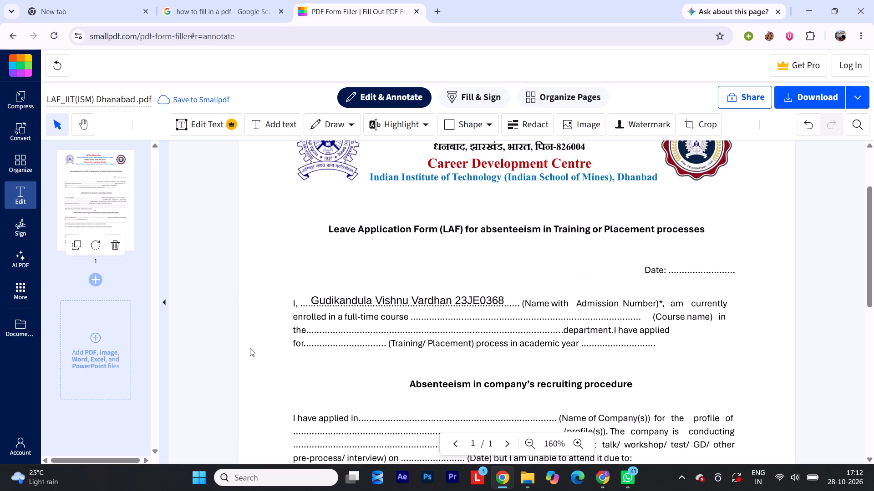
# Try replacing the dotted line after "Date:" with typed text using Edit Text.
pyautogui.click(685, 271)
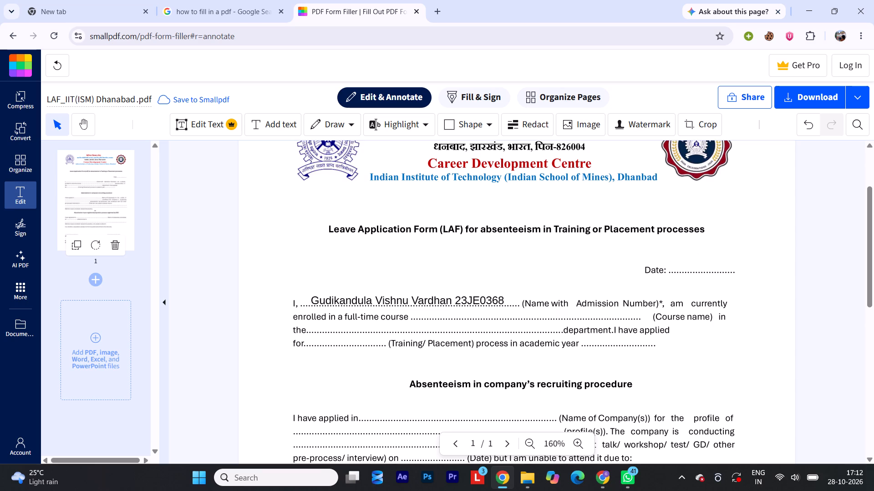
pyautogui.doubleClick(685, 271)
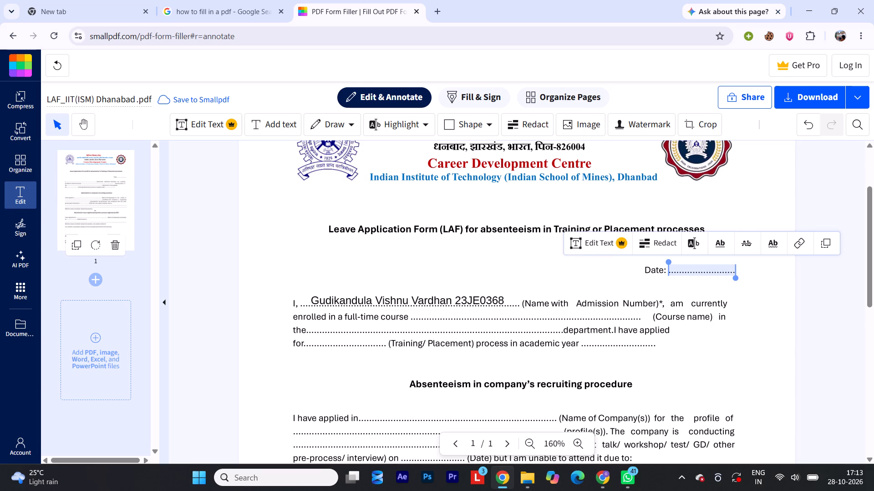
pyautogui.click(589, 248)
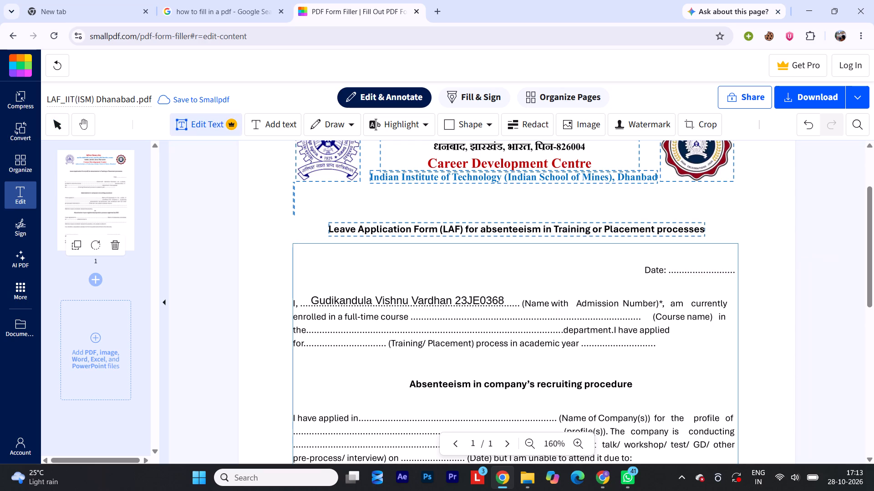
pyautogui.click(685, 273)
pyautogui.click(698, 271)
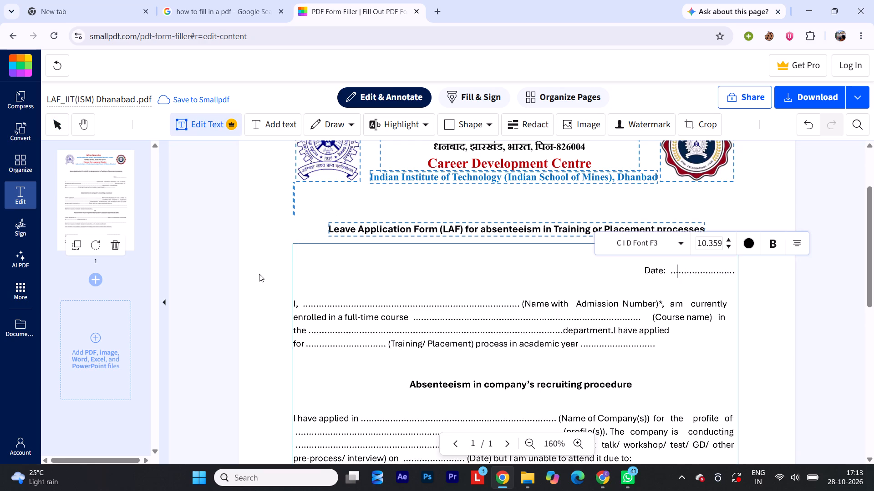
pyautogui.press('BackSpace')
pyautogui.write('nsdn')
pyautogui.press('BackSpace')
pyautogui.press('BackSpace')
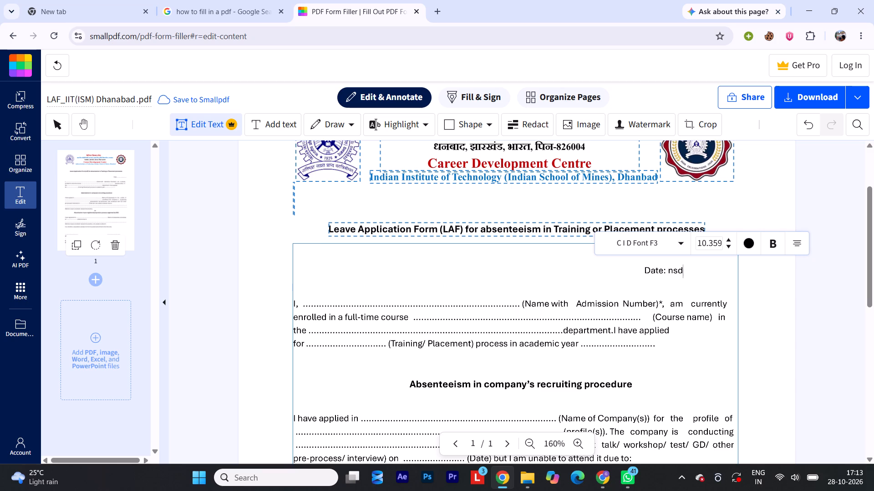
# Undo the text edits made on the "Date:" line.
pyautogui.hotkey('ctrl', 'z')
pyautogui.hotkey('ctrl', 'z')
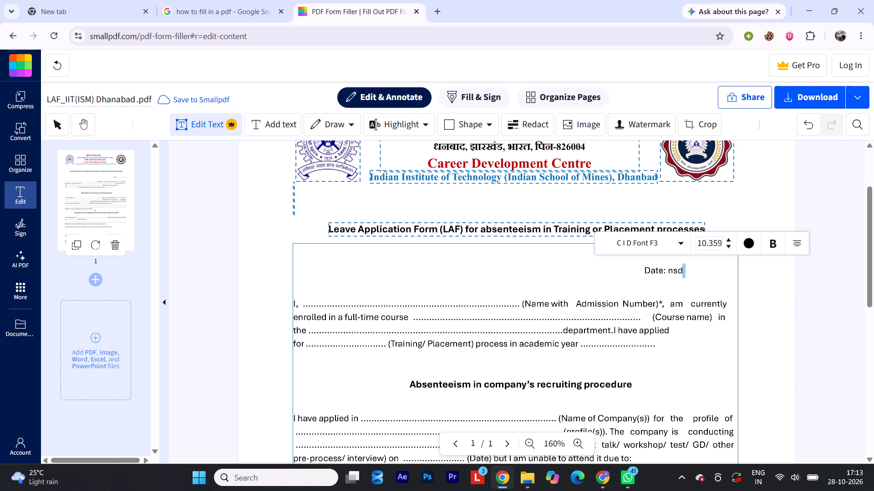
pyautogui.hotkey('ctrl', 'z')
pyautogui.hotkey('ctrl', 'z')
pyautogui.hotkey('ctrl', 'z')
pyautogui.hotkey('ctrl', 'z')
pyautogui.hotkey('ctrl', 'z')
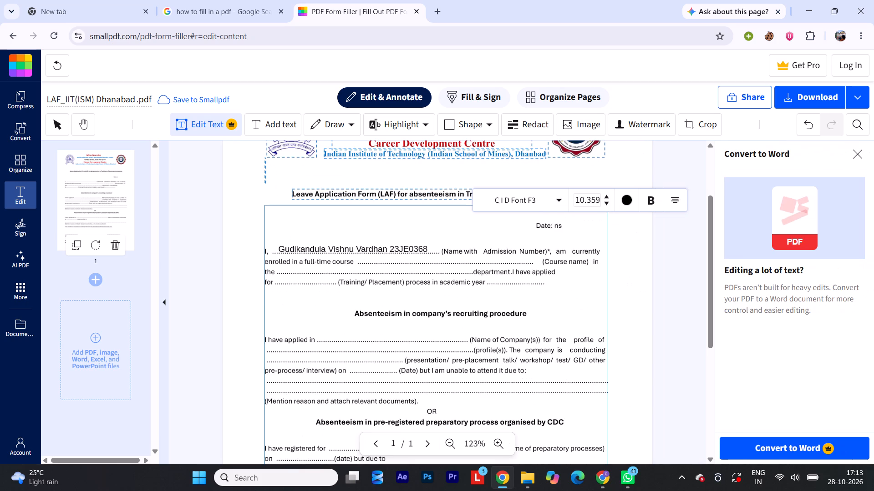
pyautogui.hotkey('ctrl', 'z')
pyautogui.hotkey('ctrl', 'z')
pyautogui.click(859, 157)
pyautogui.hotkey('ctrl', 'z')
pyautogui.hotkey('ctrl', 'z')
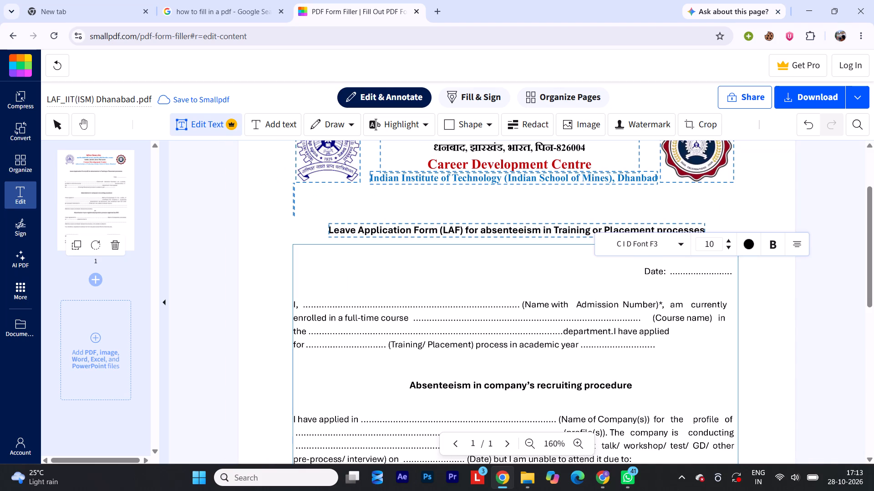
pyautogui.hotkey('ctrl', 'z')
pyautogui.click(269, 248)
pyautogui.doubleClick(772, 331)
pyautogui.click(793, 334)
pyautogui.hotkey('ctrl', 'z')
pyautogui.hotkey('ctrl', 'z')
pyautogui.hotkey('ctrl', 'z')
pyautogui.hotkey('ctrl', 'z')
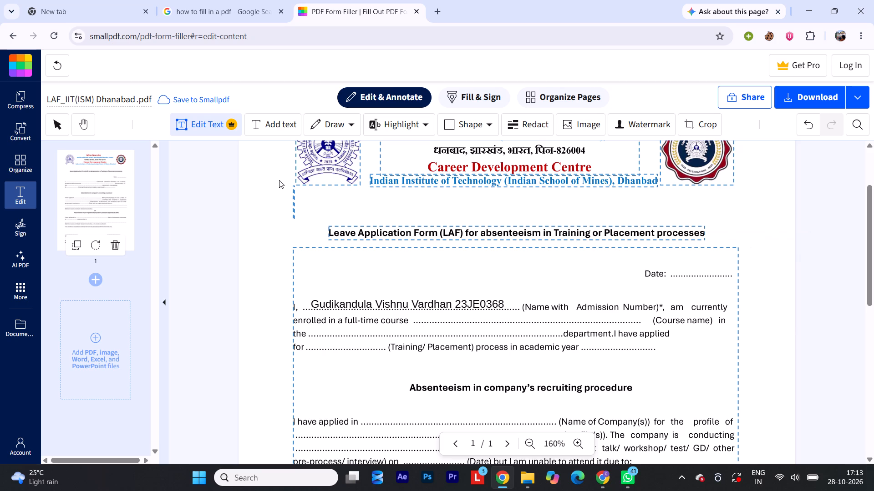
# Add a text box reading 28-10-26 at the dotted line after "Date:".
pyautogui.click(793, 294)
pyautogui.click(267, 122)
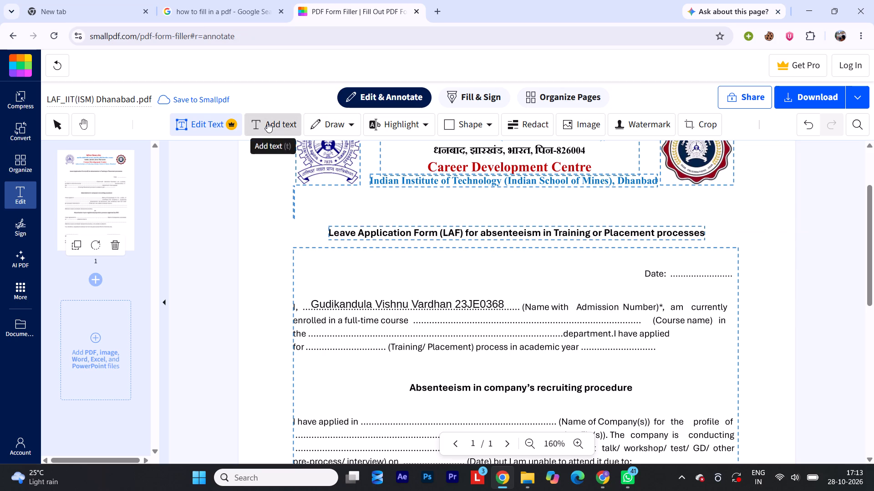
pyautogui.click(677, 272)
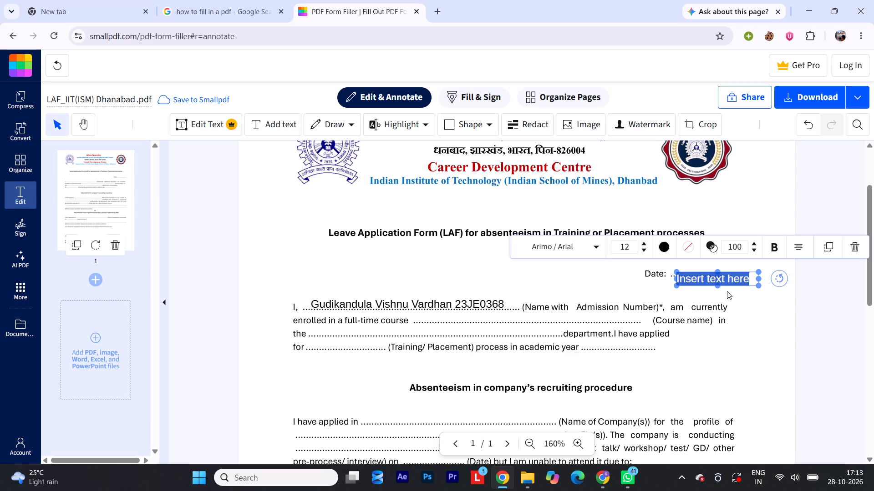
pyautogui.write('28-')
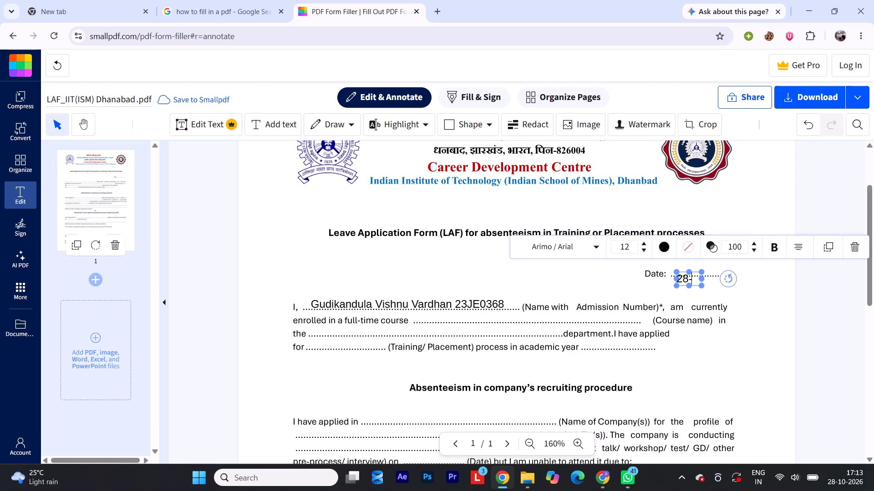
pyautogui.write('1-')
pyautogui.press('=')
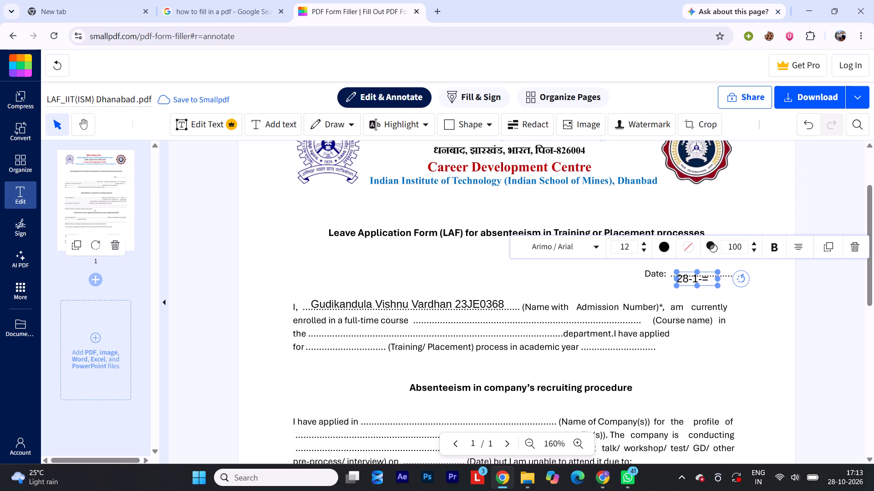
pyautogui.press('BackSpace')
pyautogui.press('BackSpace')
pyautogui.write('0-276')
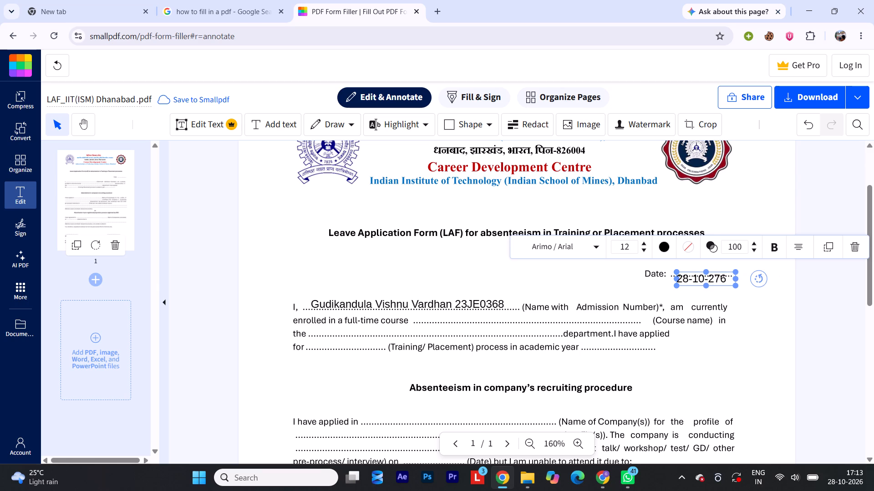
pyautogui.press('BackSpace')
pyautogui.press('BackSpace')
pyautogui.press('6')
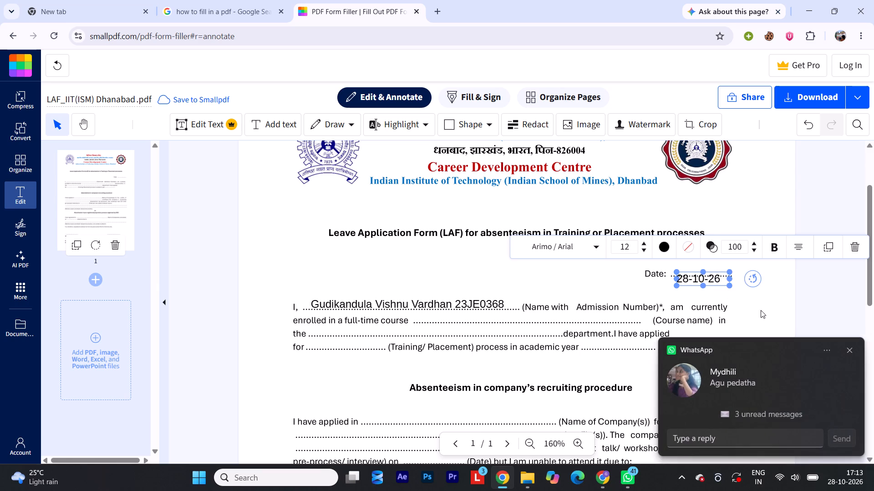
# Narrow the 28-10-26 text box slightly and move it up so the date sits on the dotted line after "Date:".
pyautogui.click(729, 277)
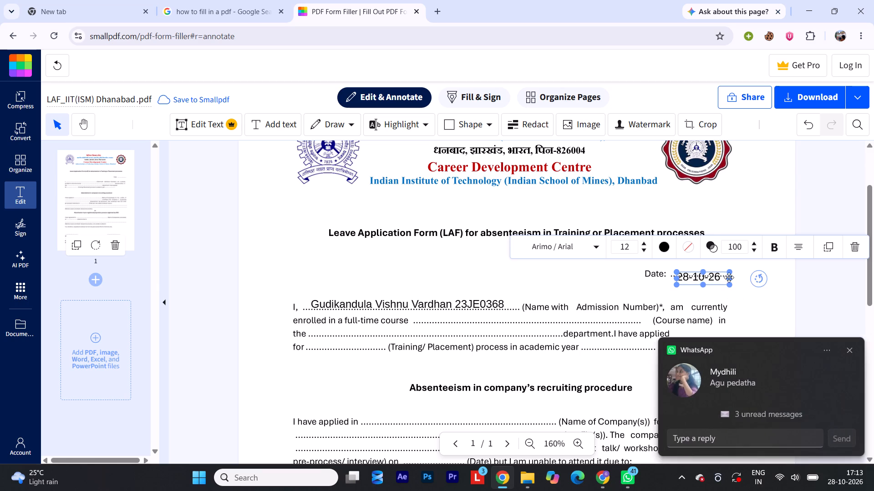
pyautogui.moveTo(729, 277); pyautogui.dragTo(723, 276)
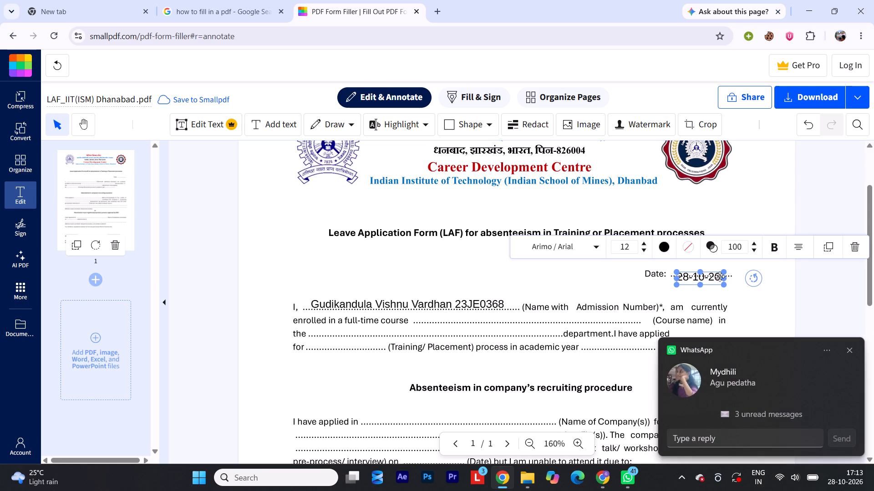
pyautogui.moveTo(716, 276); pyautogui.dragTo(718, 265)
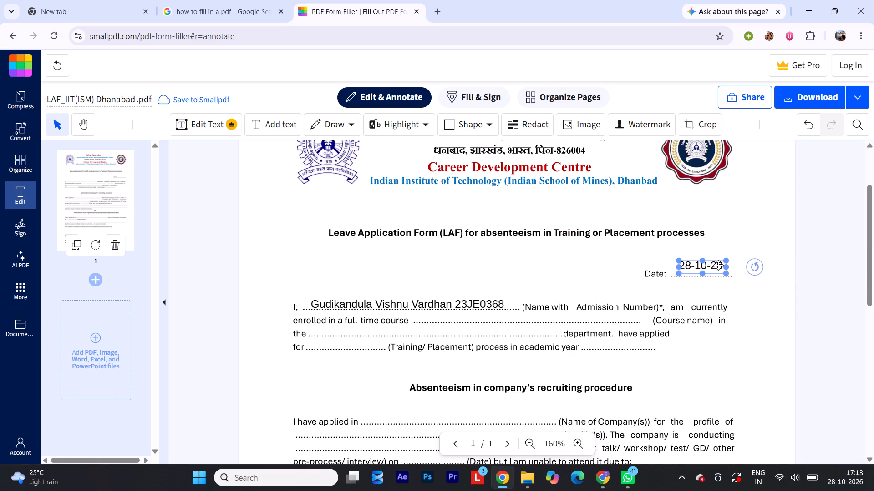
pyautogui.moveTo(718, 265); pyautogui.dragTo(718, 271)
pyautogui.click(757, 319)
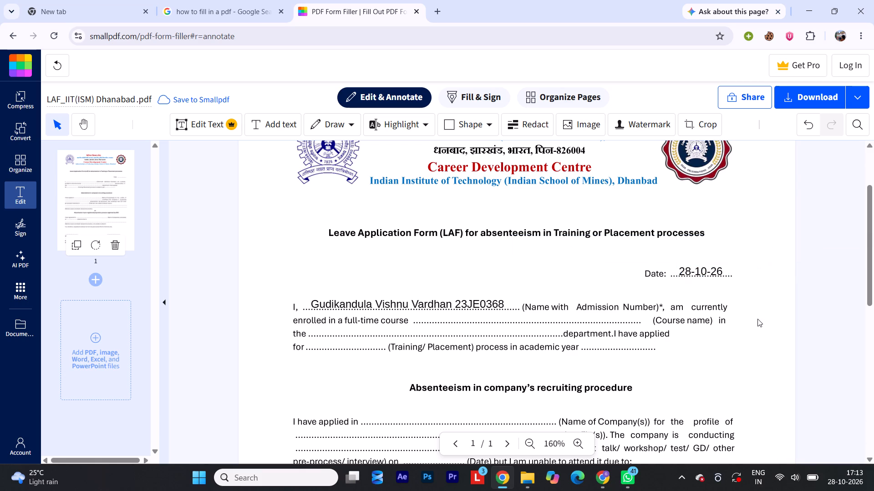
# Start adding a new text entry for the dotted line after "enrolled in a full-time course".
pyautogui.click(436, 322)
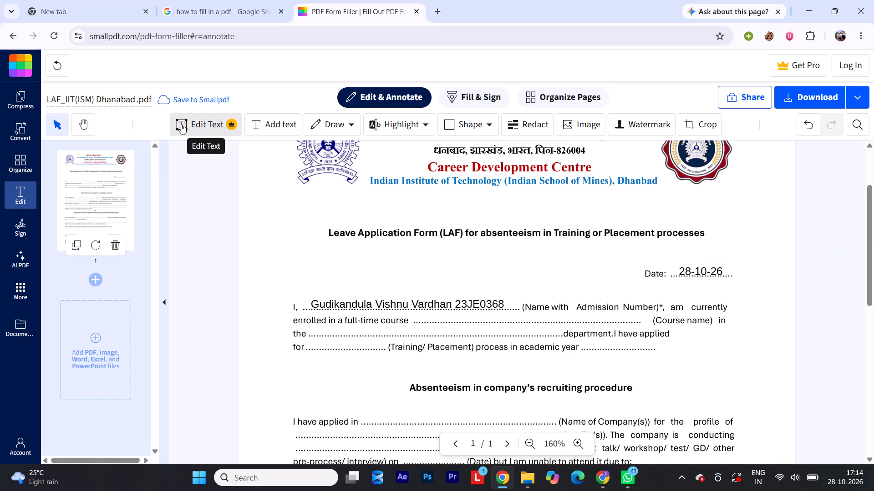
pyautogui.click(283, 122)
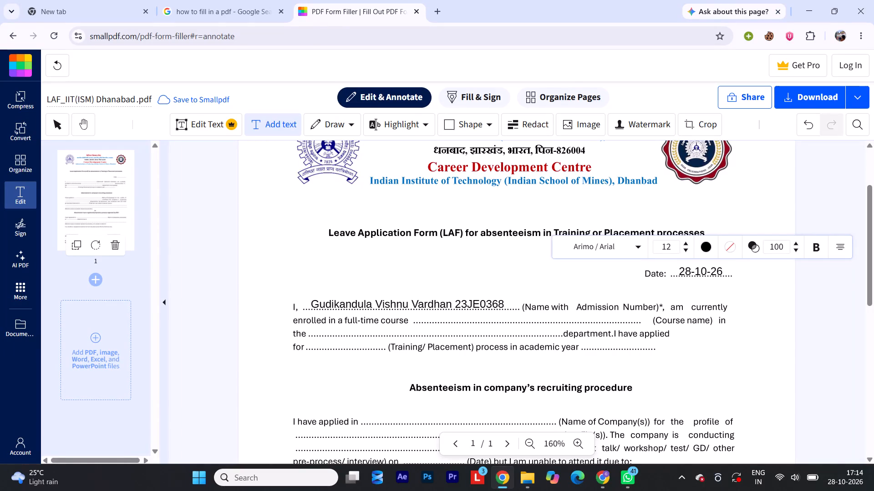
# Add the text "Btech" and position it on the dotted line before "(Course name)".
pyautogui.click(457, 319)
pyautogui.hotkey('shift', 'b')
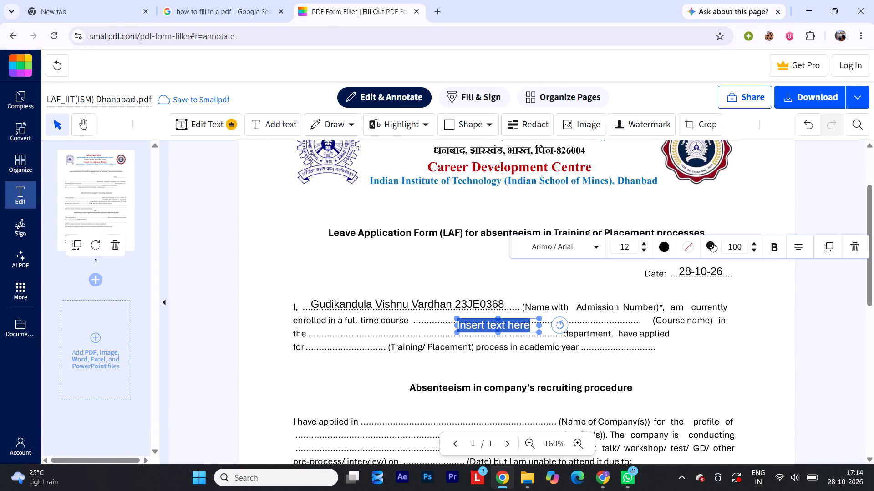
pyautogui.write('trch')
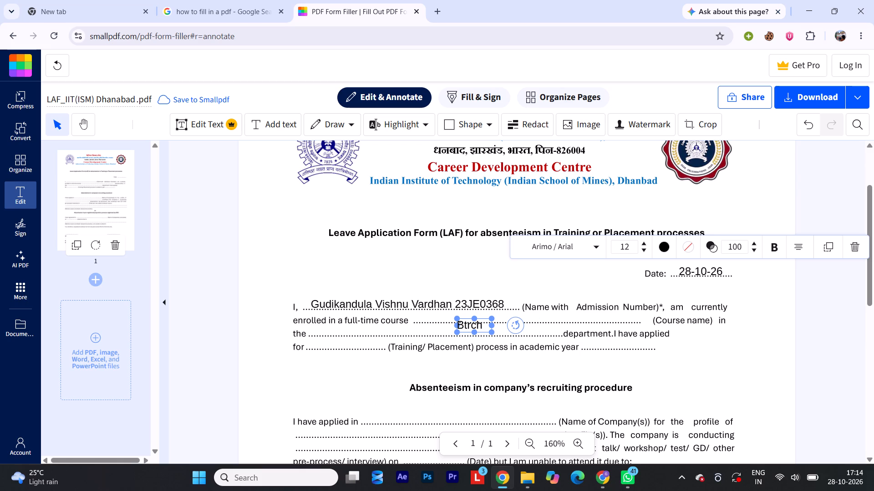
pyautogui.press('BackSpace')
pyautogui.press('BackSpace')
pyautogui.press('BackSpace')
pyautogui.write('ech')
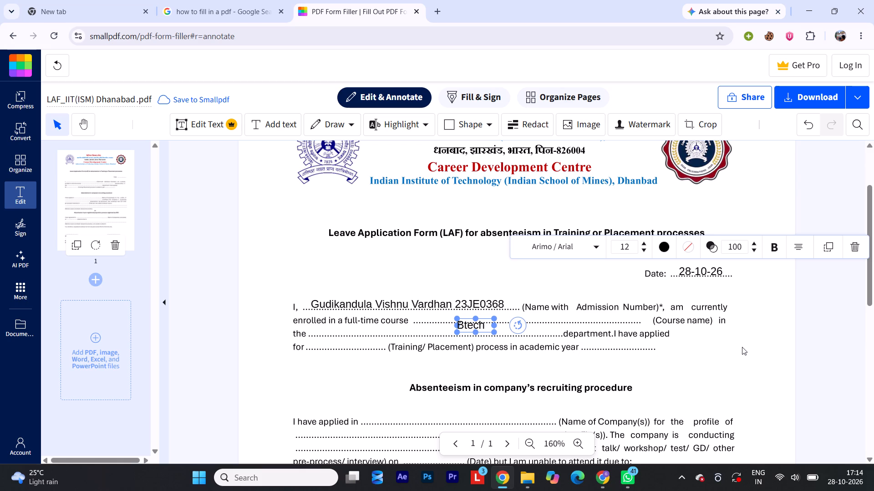
pyautogui.click(752, 349)
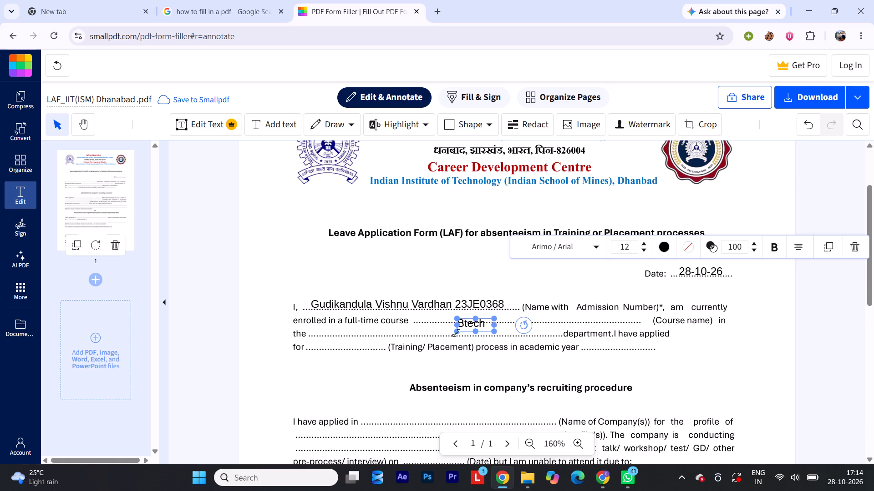
pyautogui.moveTo(489, 322); pyautogui.dragTo(512, 313)
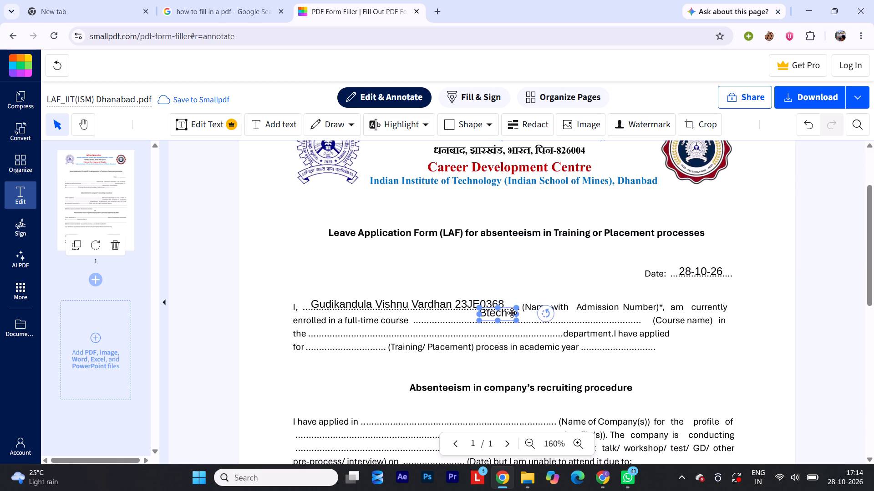
pyautogui.moveTo(512, 313); pyautogui.dragTo(509, 316)
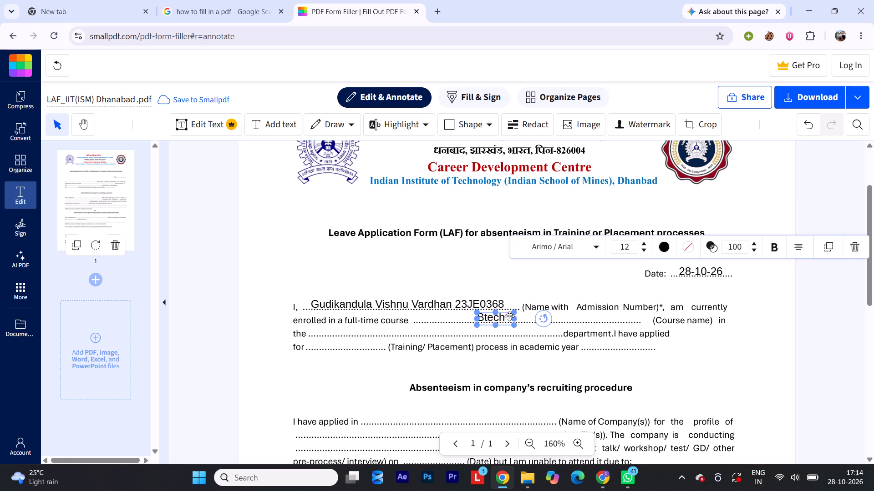
pyautogui.click(800, 375)
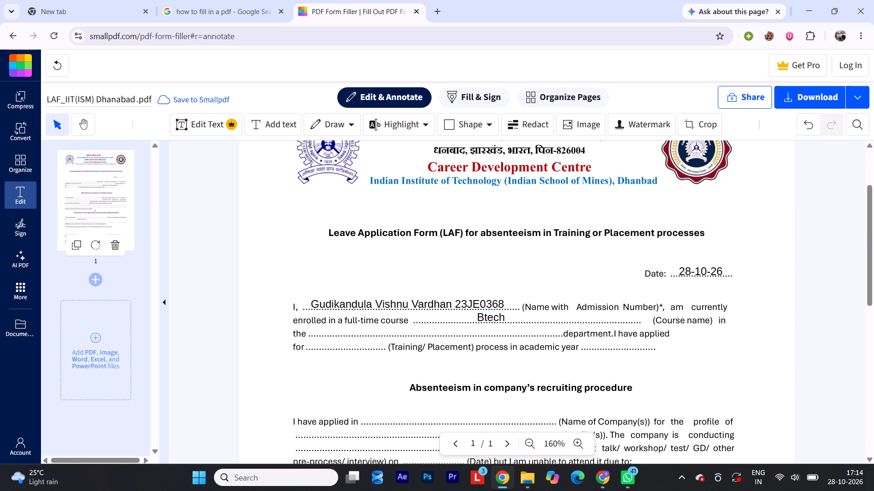
# Add the text "Environmental Science & Engineering" and position it on the dotted line before "department".
pyautogui.click(345, 331)
pyautogui.click(265, 121)
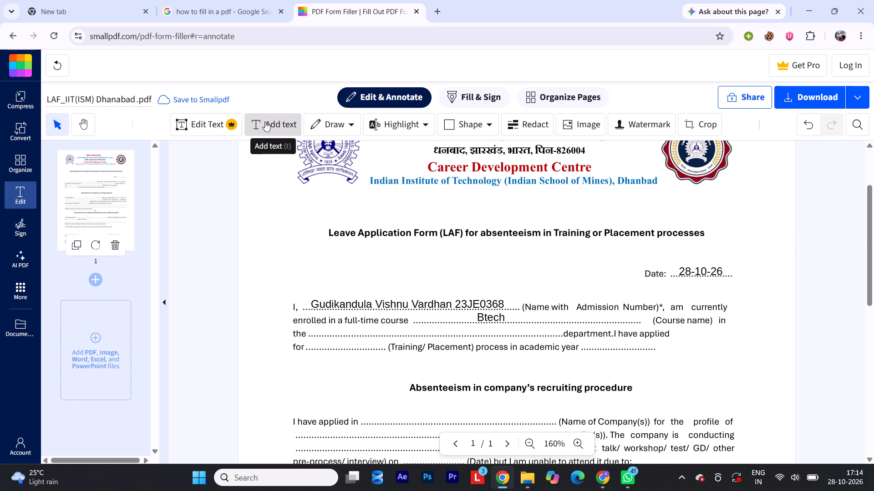
pyautogui.click(343, 334)
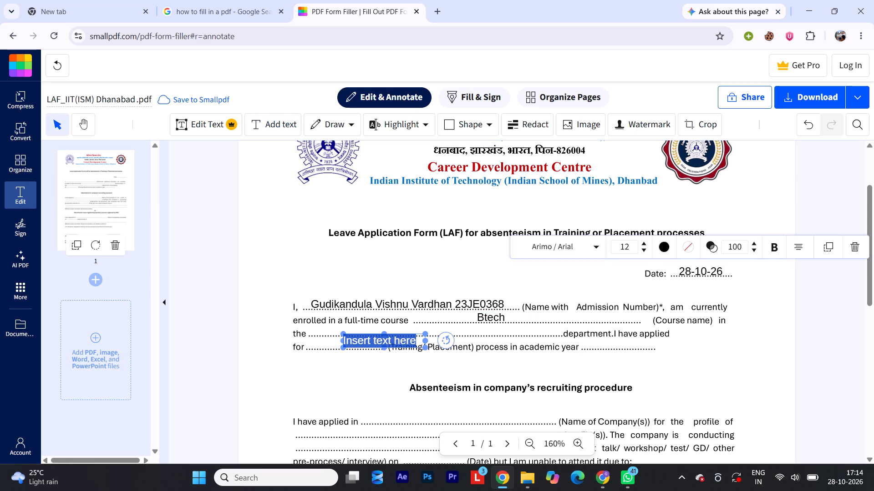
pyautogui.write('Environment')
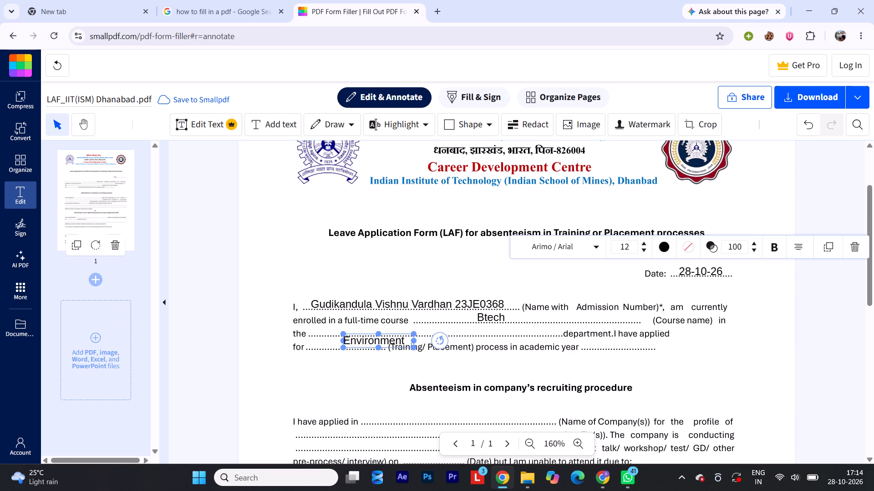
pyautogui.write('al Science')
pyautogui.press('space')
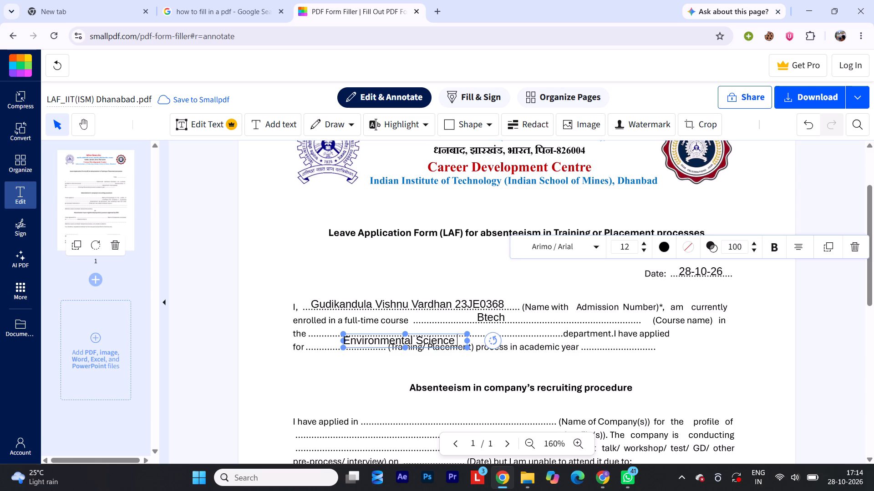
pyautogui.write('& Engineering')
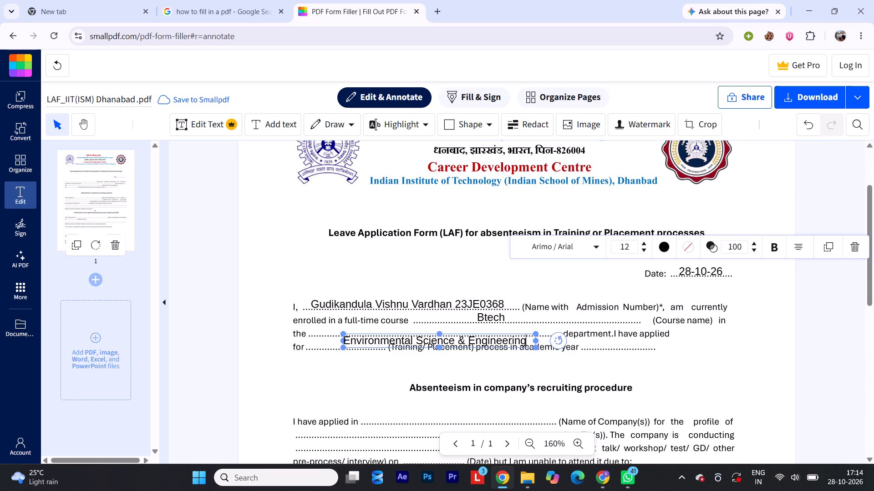
pyautogui.click(344, 369)
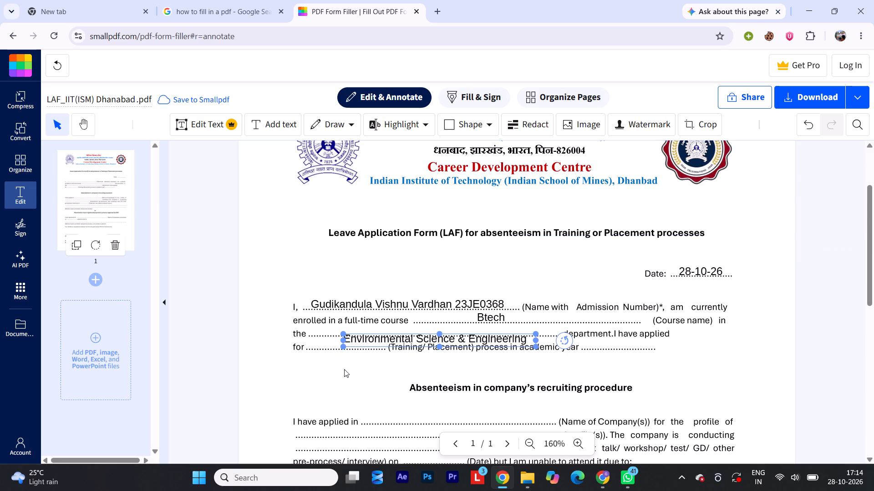
pyautogui.moveTo(350, 341); pyautogui.dragTo(340, 326)
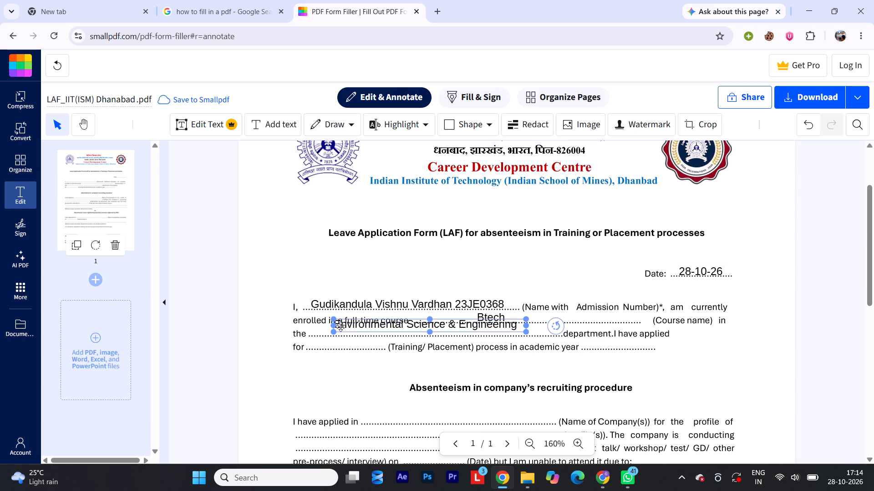
pyautogui.moveTo(340, 326); pyautogui.dragTo(336, 333)
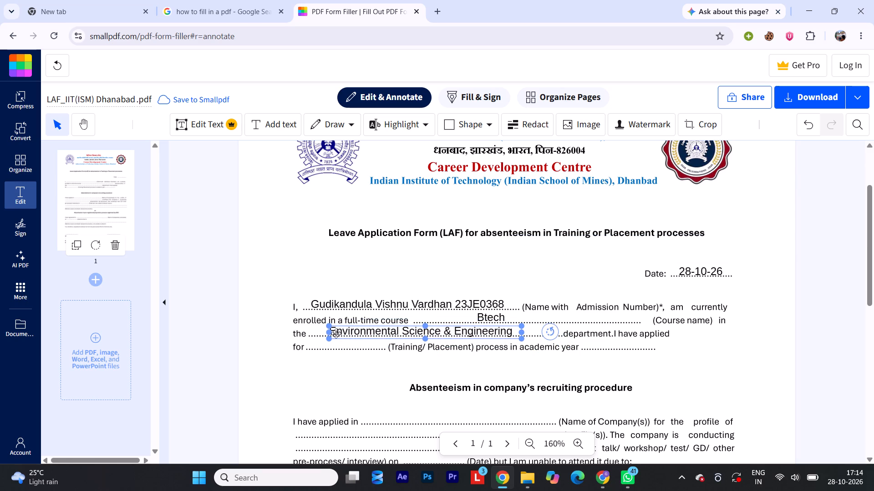
pyautogui.moveTo(336, 333); pyautogui.dragTo(336, 336)
pyautogui.click(336, 336)
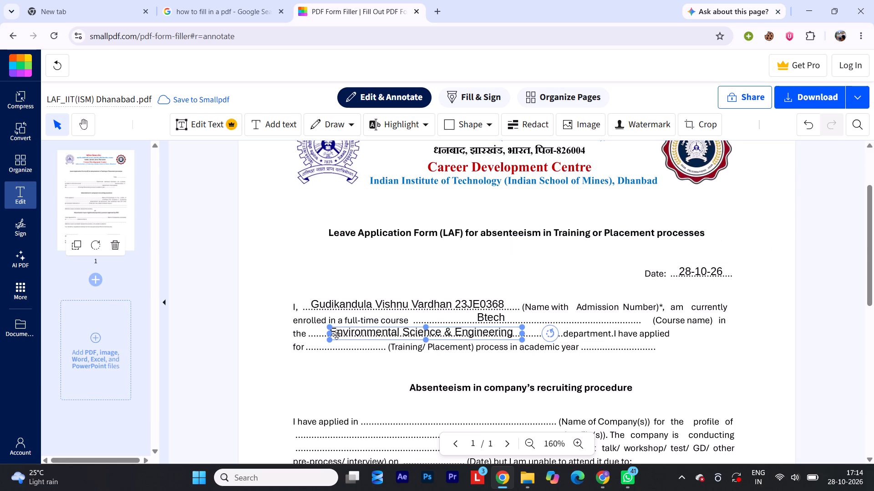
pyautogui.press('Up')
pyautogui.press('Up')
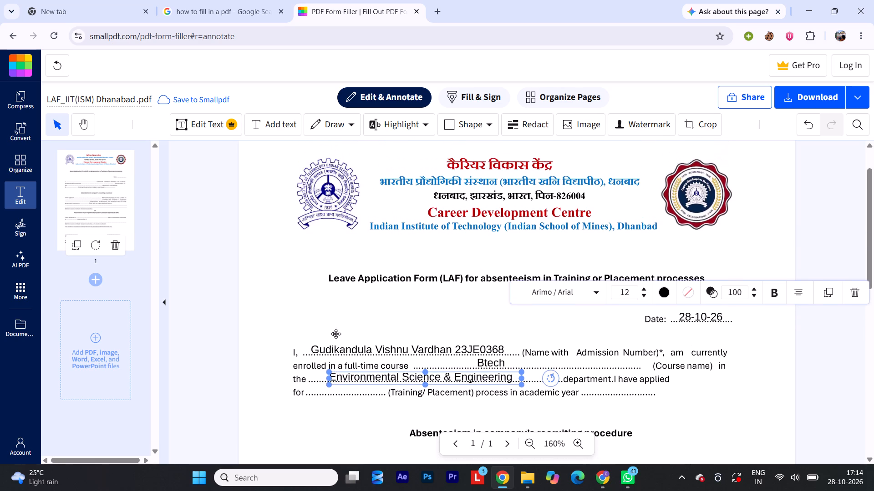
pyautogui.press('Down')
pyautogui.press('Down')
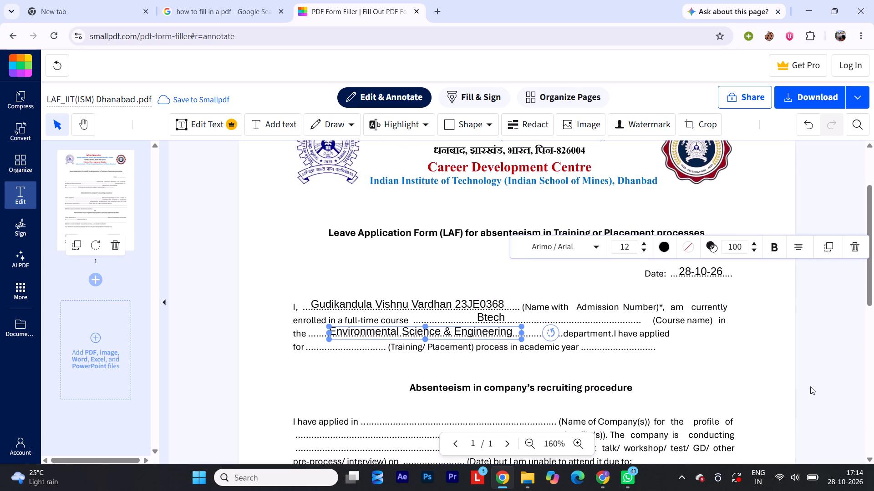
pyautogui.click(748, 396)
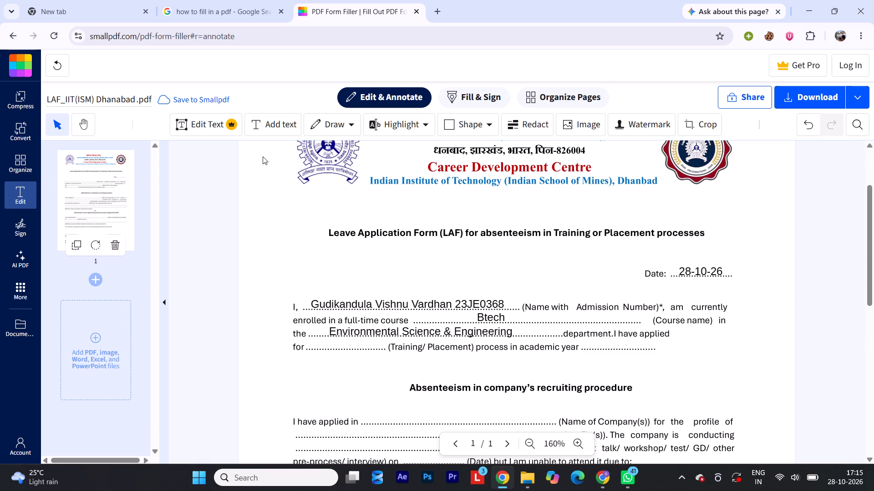
# Add the text "Placement" and position it on the dotted line before "(Training/ Placement)".
pyautogui.click(264, 118)
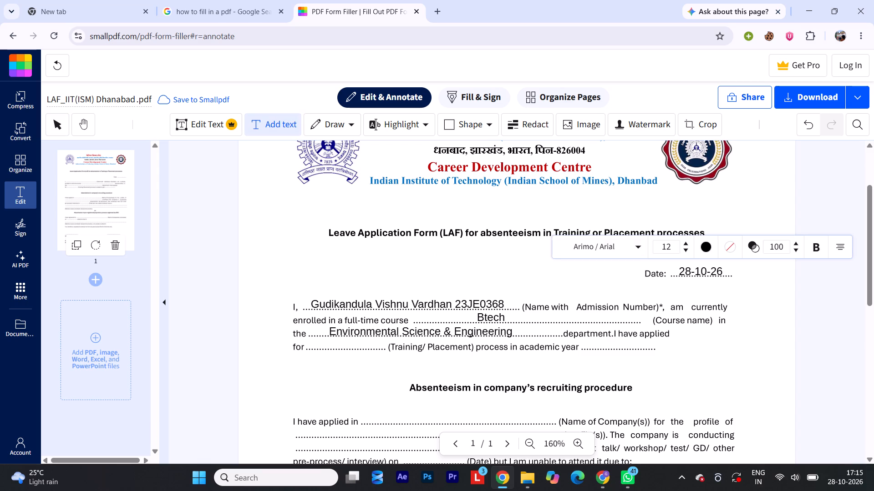
pyautogui.click(320, 346)
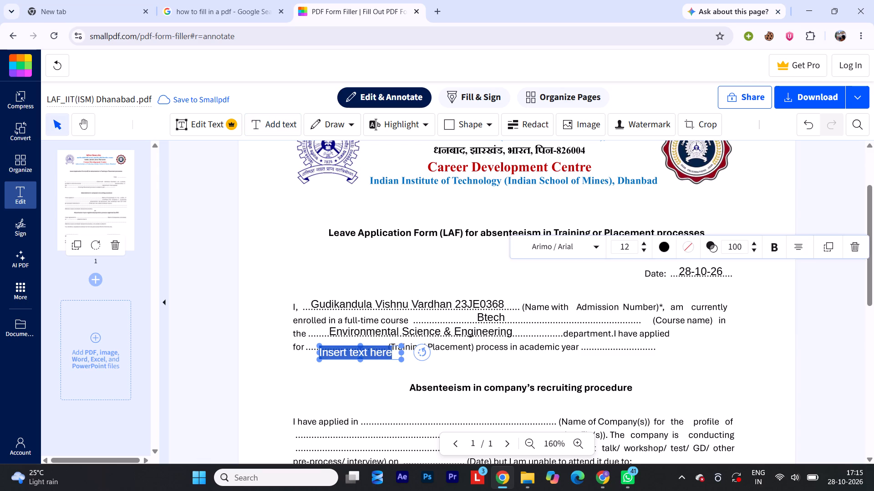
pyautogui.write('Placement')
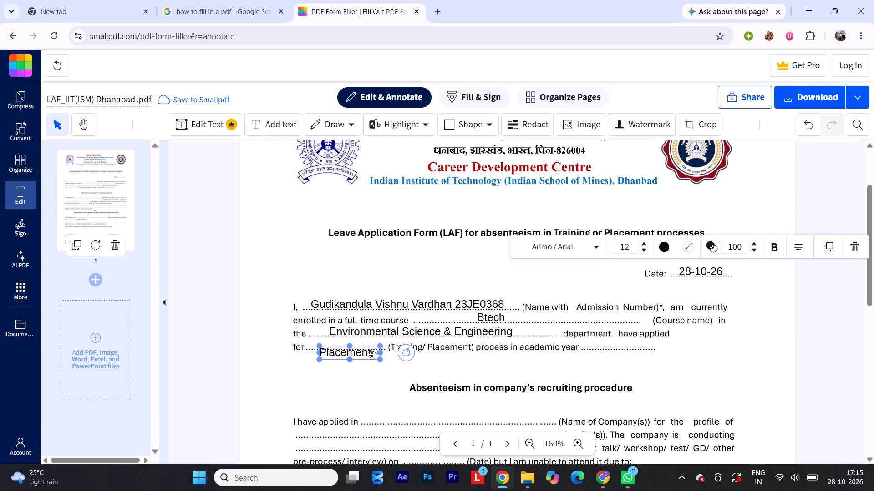
pyautogui.click(370, 366)
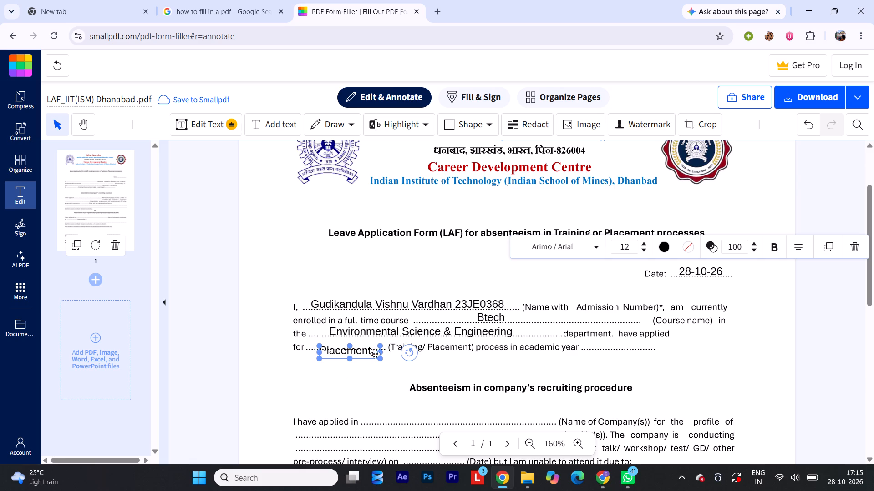
pyautogui.moveTo(376, 356); pyautogui.dragTo(375, 350)
pyautogui.click(532, 336)
# Add the text "2026-2027" and position it on the dotted line after "process in academic year".
pyautogui.click(286, 120)
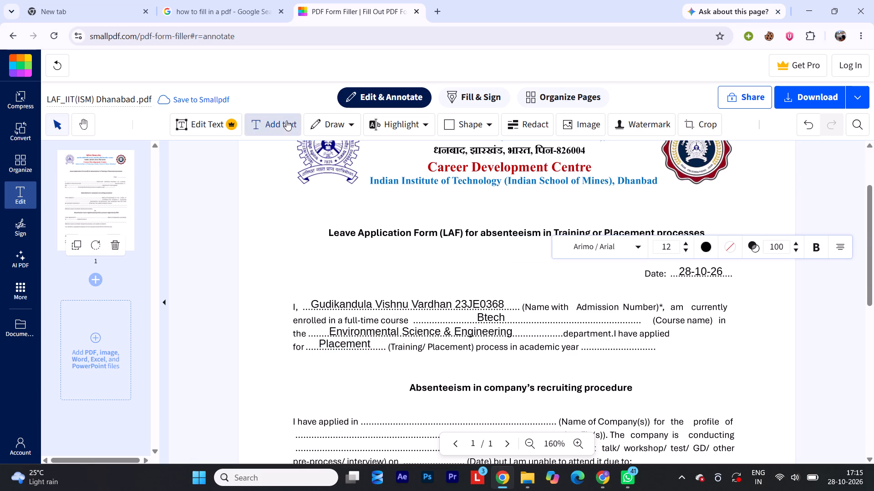
pyautogui.click(592, 346)
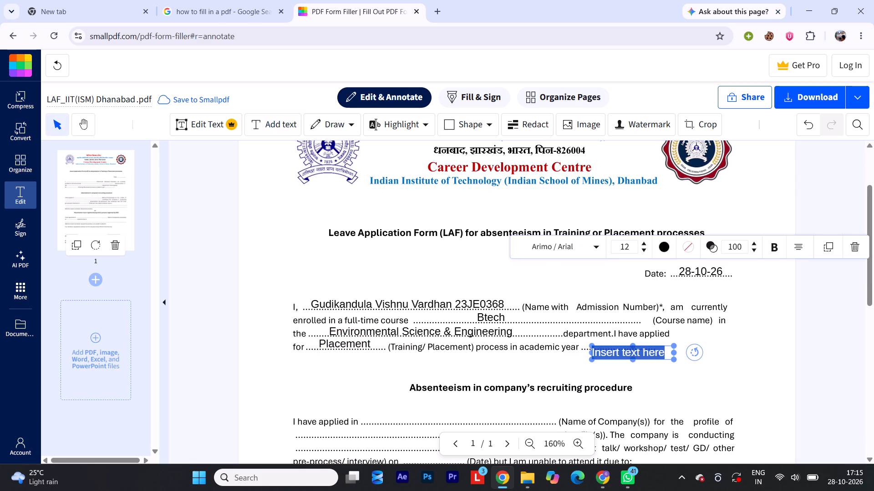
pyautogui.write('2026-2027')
pyautogui.click(656, 370)
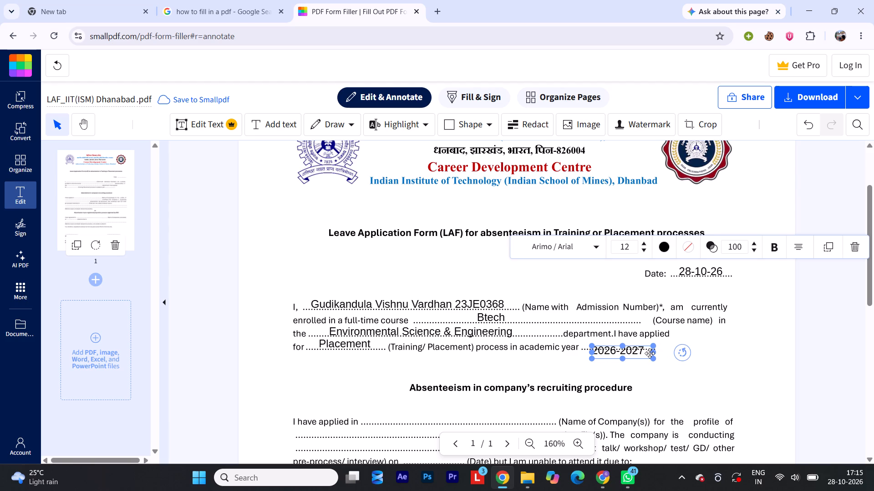
pyautogui.moveTo(650, 353); pyautogui.dragTo(647, 347)
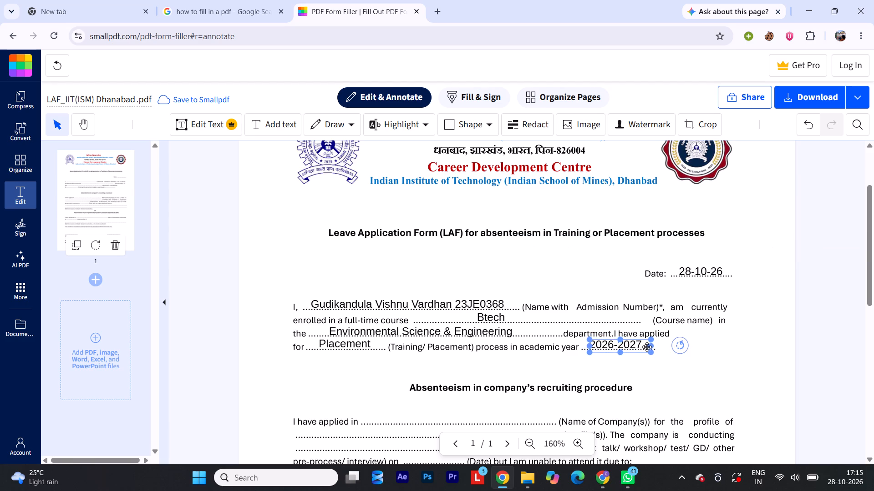
pyautogui.moveTo(647, 347); pyautogui.dragTo(646, 347)
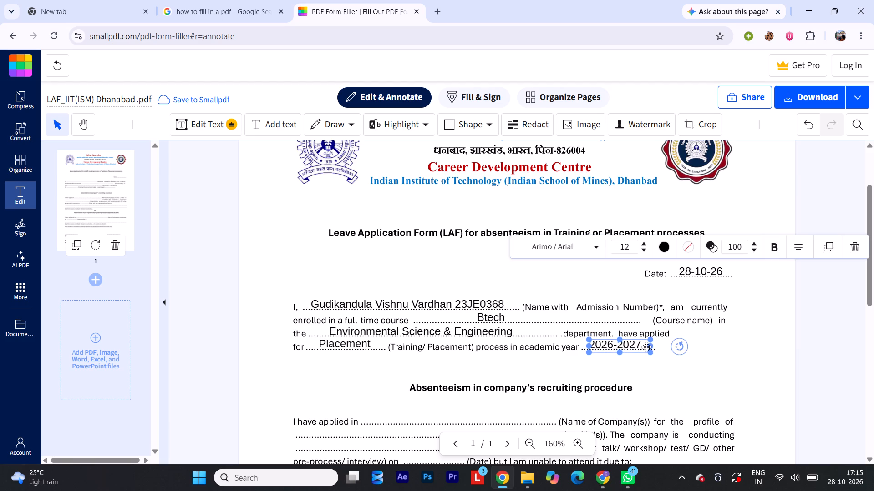
pyautogui.click(697, 372)
# Add the text "Accenture S&C" and position it on the dotted line before "(Name of Company(s))".
pyautogui.scroll(-1, 637, 374)
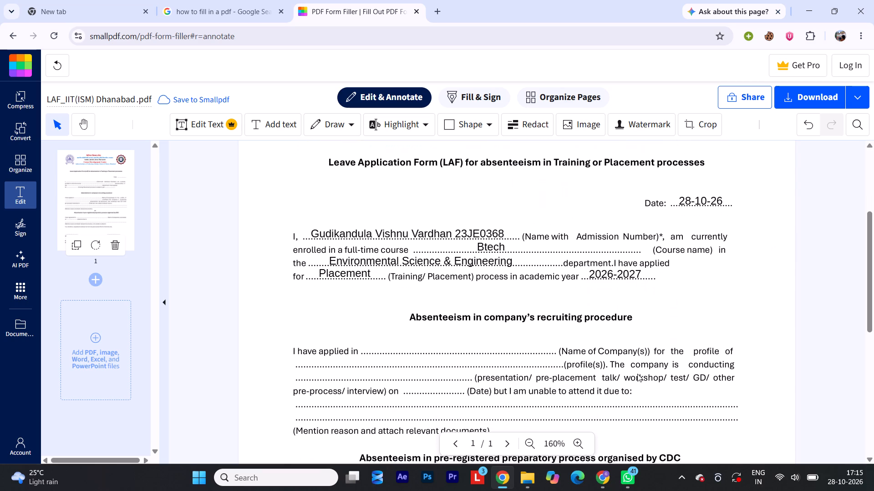
pyautogui.scroll(-1, 637, 374)
pyautogui.scroll(-1, 485, 359)
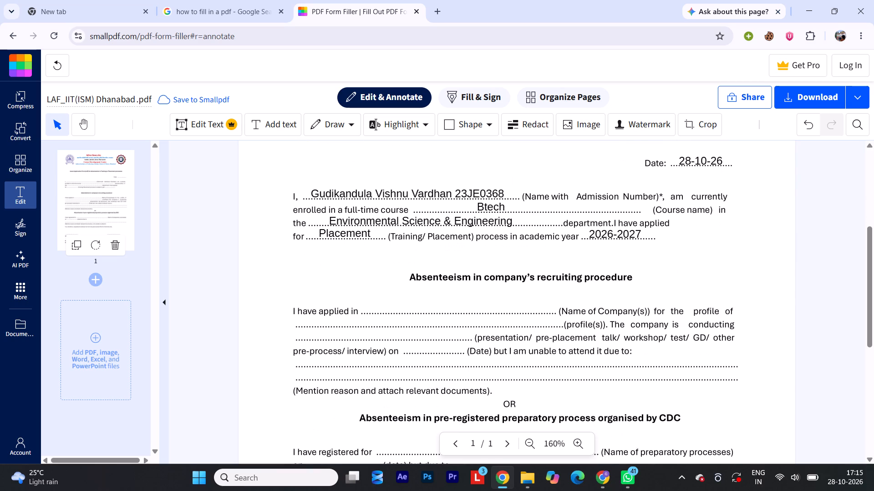
pyautogui.click(266, 130)
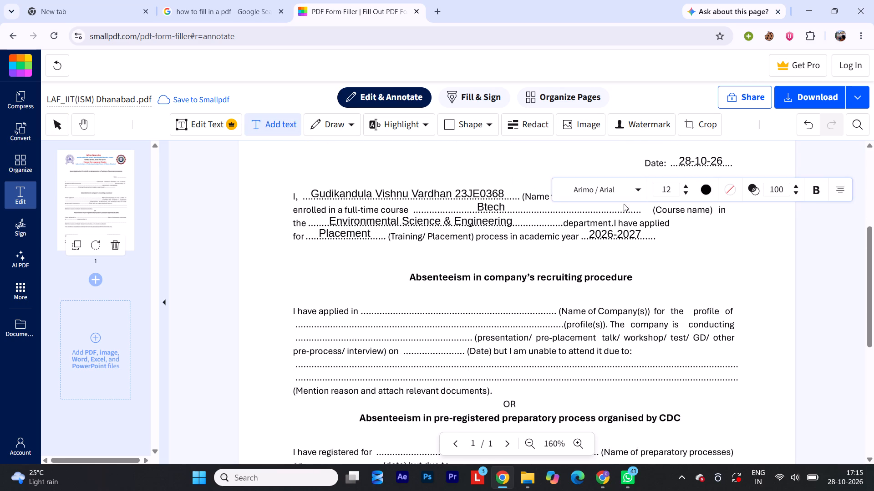
pyautogui.click(386, 316)
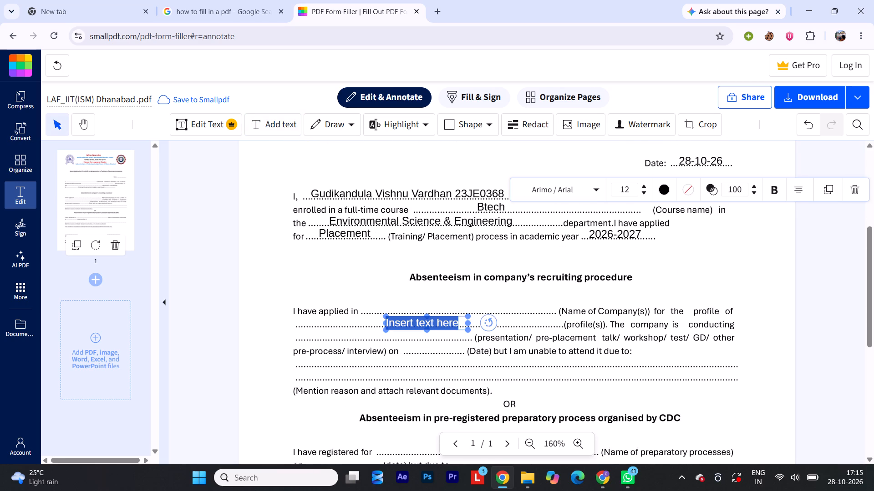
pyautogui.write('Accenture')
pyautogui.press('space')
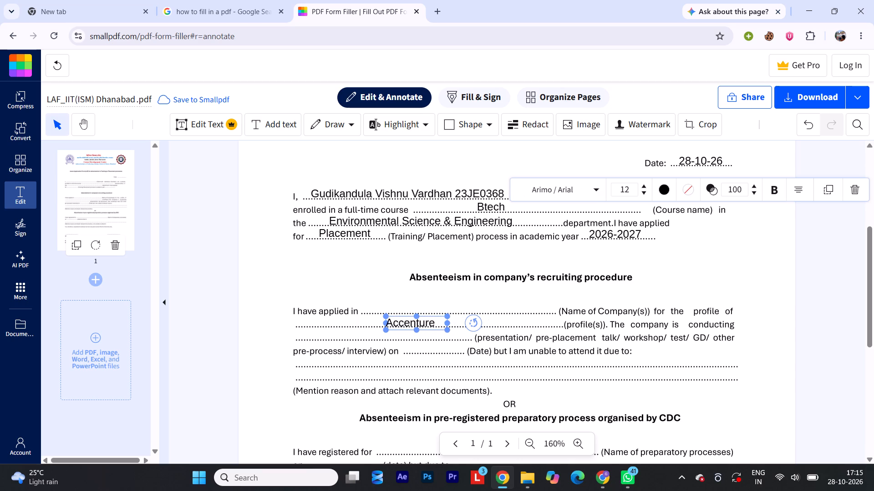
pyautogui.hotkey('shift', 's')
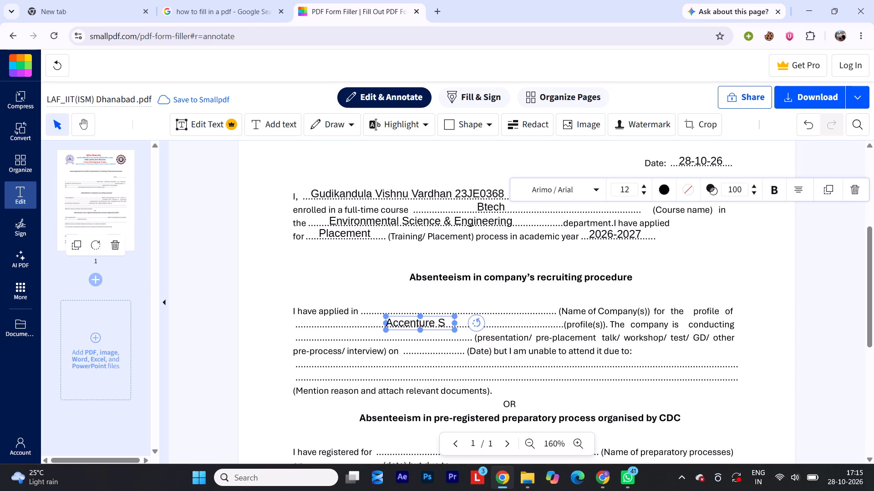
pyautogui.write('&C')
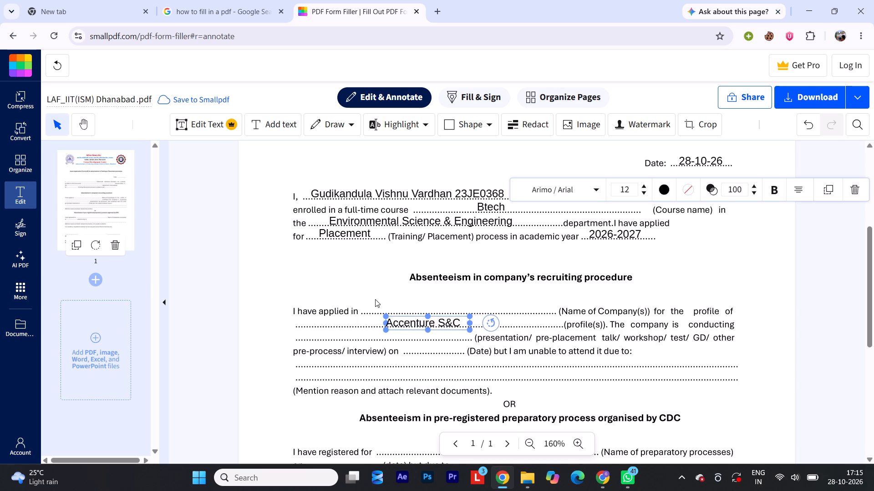
pyautogui.click(393, 296)
pyautogui.moveTo(393, 322); pyautogui.dragTo(401, 310)
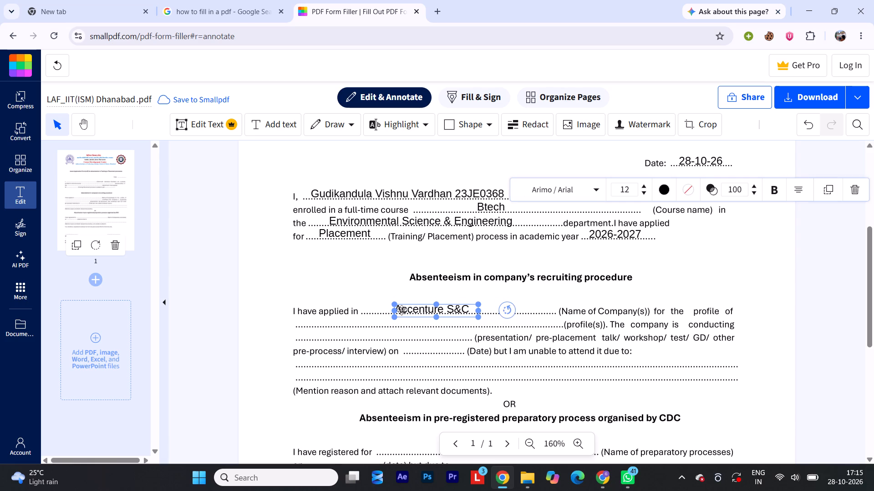
# Add the text "GN Management Consulting Associate" on the dotted line before "(profile(s))".
pyautogui.click(259, 129)
pyautogui.click(323, 326)
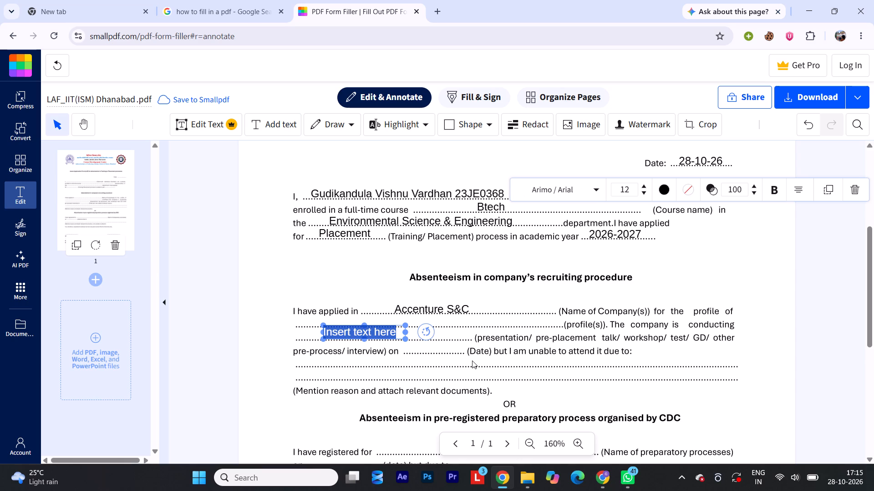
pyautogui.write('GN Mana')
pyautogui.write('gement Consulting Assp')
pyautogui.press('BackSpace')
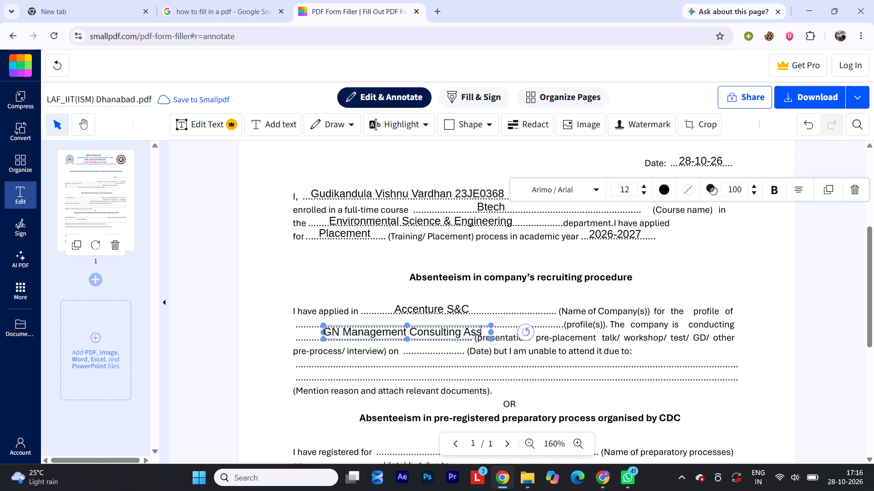
# Complete the profile text as "GN Management Consulting Associate" and align it on the dotted line before "(profile(s))".
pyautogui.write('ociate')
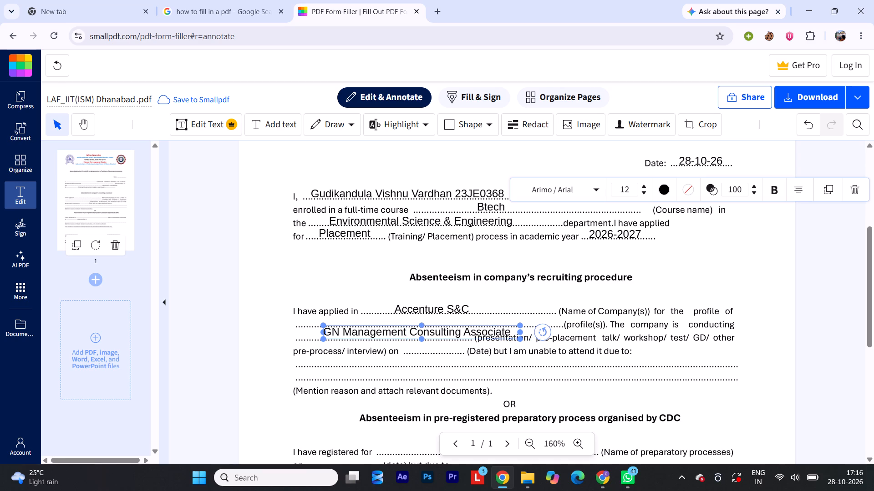
pyautogui.click(259, 341)
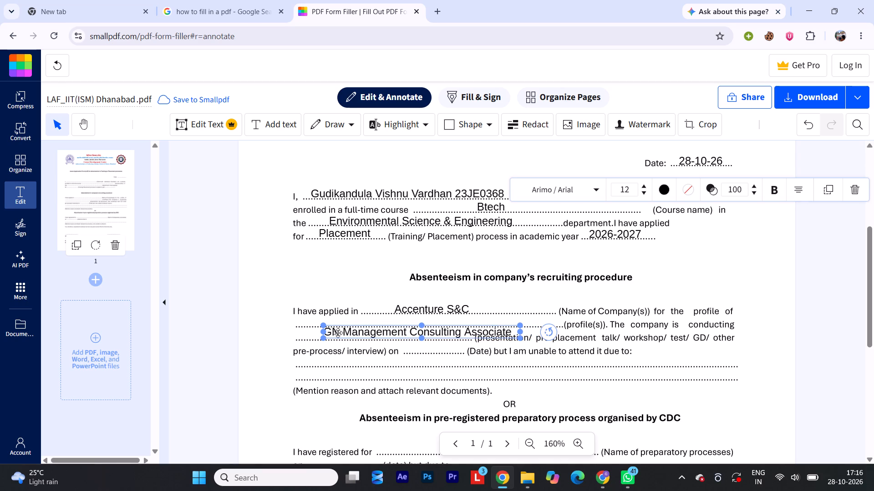
pyautogui.moveTo(338, 331); pyautogui.dragTo(330, 319)
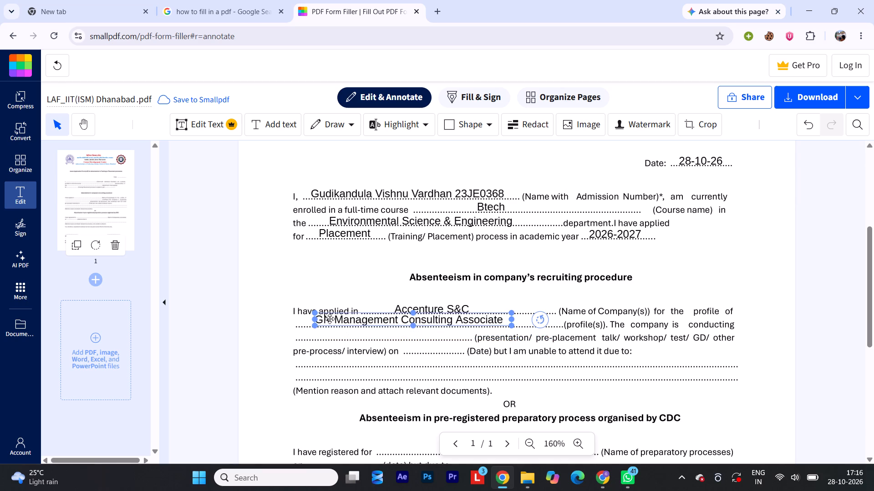
pyautogui.moveTo(330, 319); pyautogui.dragTo(330, 322)
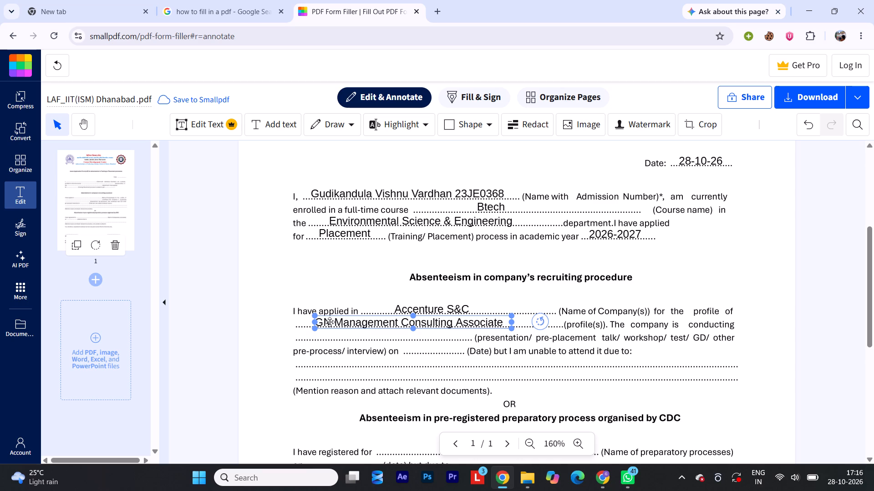
pyautogui.moveTo(330, 322); pyautogui.dragTo(330, 321)
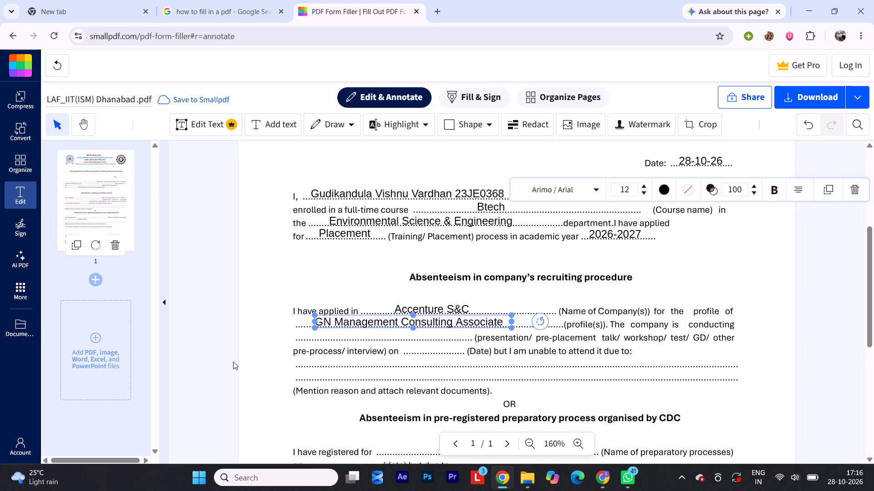
pyautogui.click(254, 357)
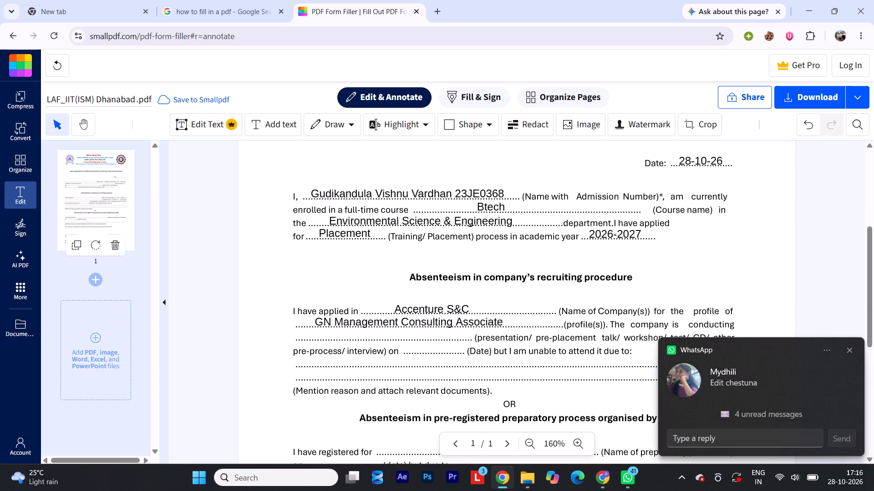
# Add the text "test" and position it on the dotted line before "(presentation/ pre-placement talk/ workshop/ test/ GD/ other pre-process/ interview)".
pyautogui.click(282, 118)
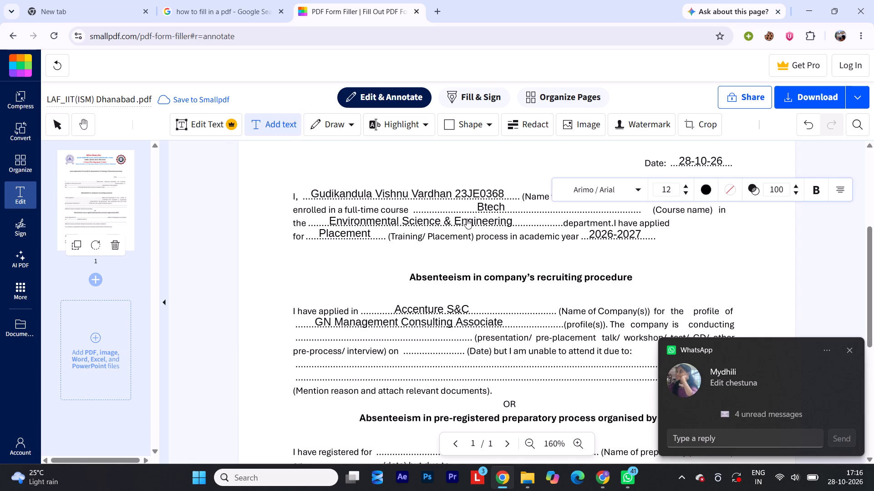
pyautogui.click(329, 336)
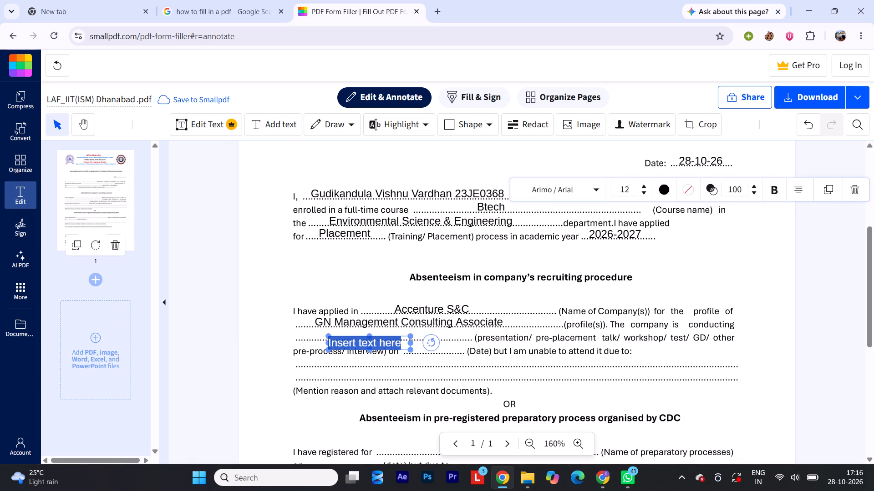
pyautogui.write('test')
pyautogui.click(277, 350)
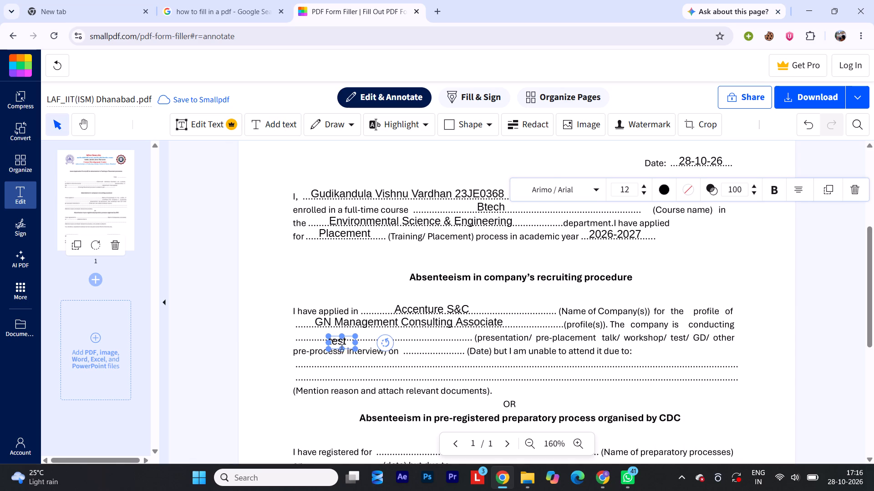
pyautogui.moveTo(349, 344); pyautogui.dragTo(352, 338)
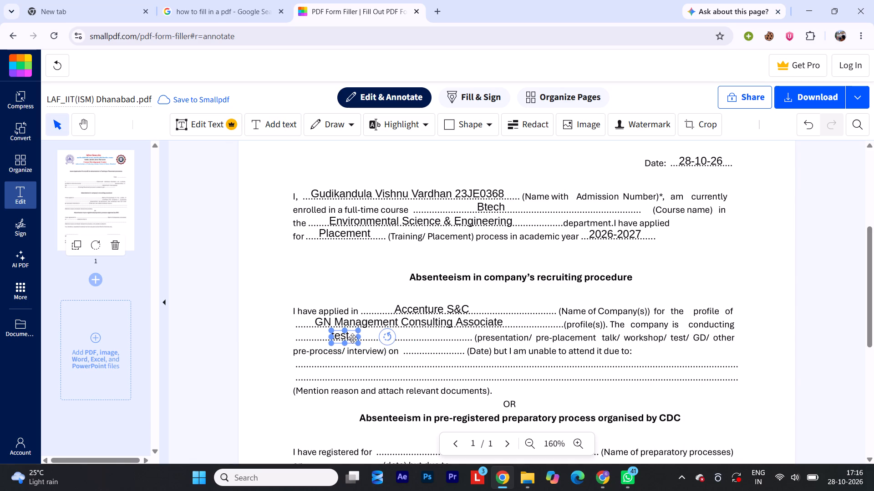
pyautogui.moveTo(352, 338); pyautogui.dragTo(353, 337)
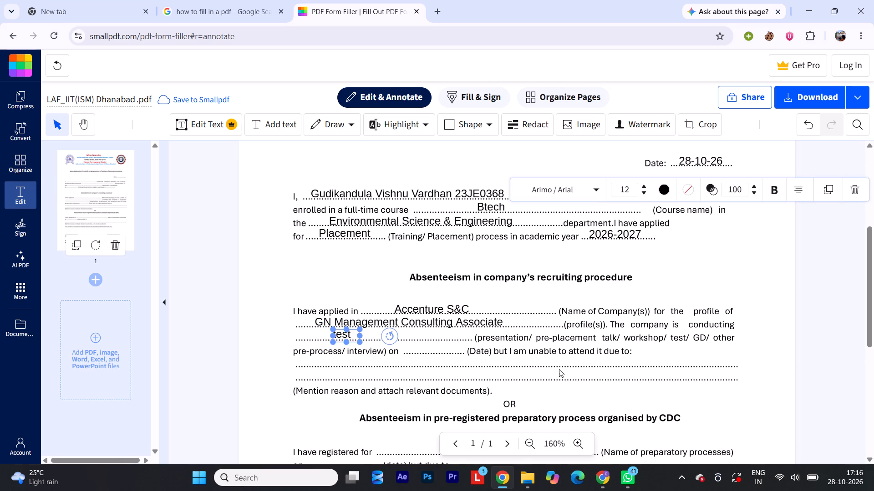
pyautogui.click(753, 349)
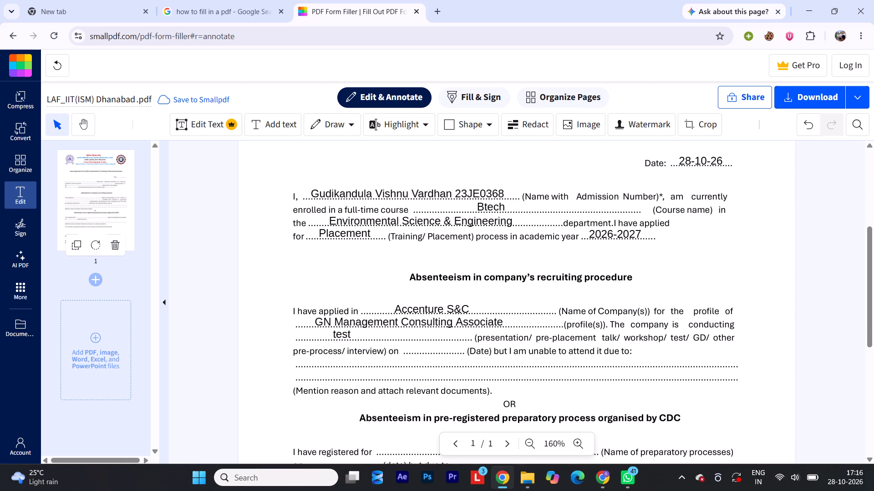
pyautogui.click(334, 335)
pyautogui.click(762, 362)
# Add the text "30-10-26" and position it on the dotted line before "(Date) but I am unable to attend".
pyautogui.click(287, 123)
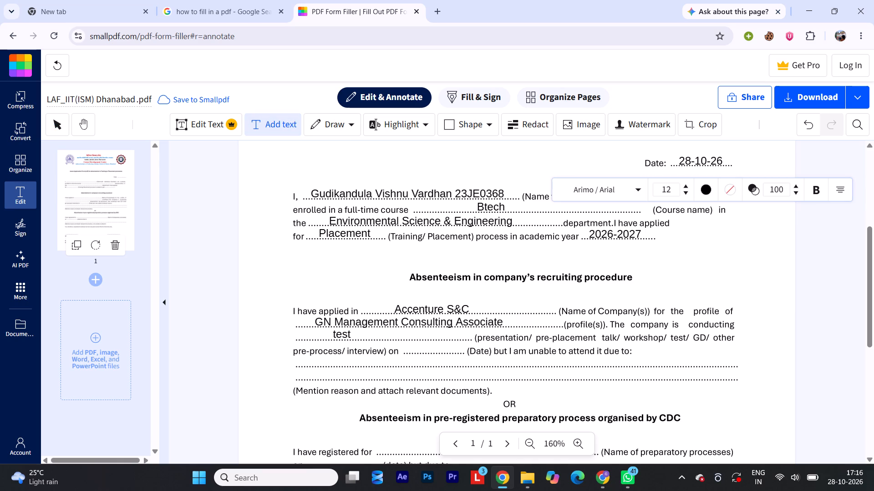
pyautogui.click(413, 352)
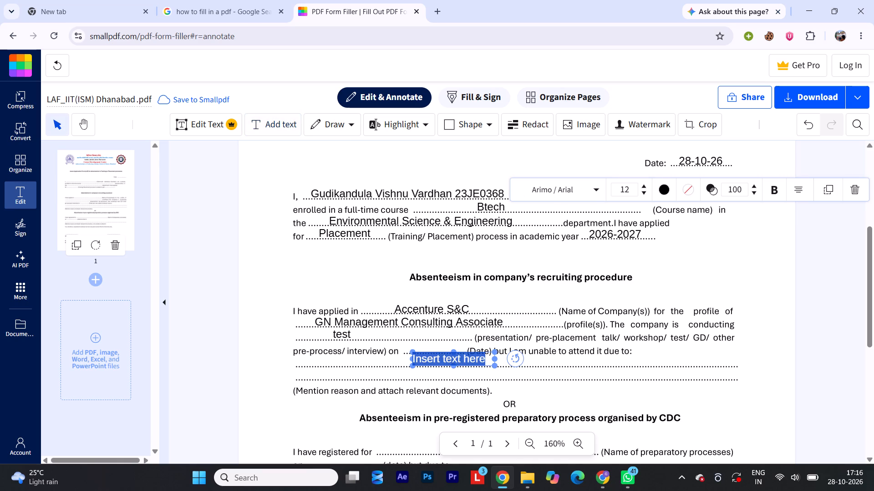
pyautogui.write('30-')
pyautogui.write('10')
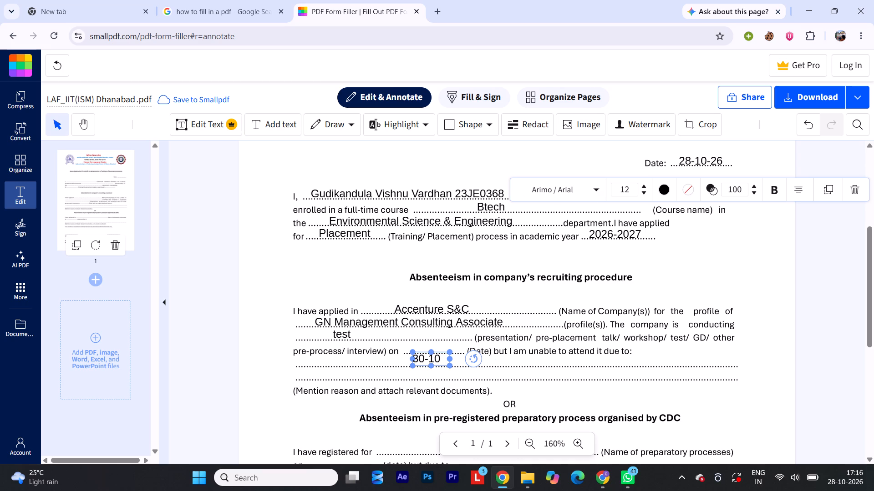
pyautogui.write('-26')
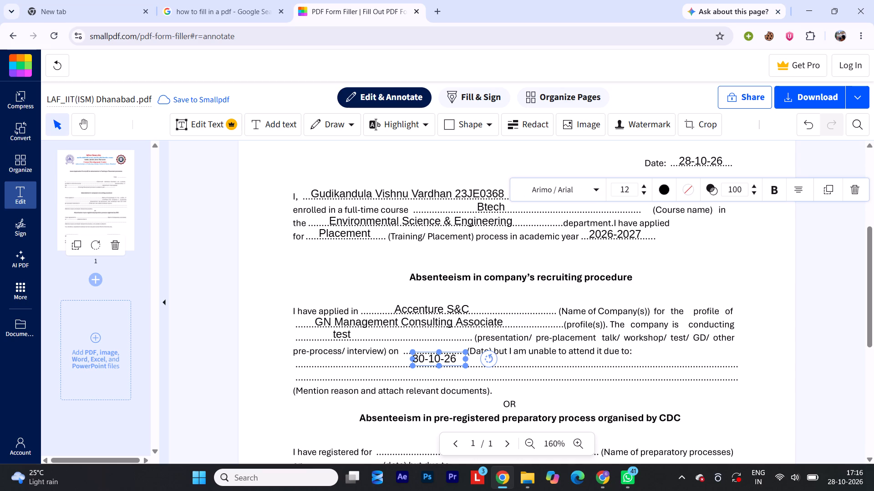
pyautogui.click(497, 375)
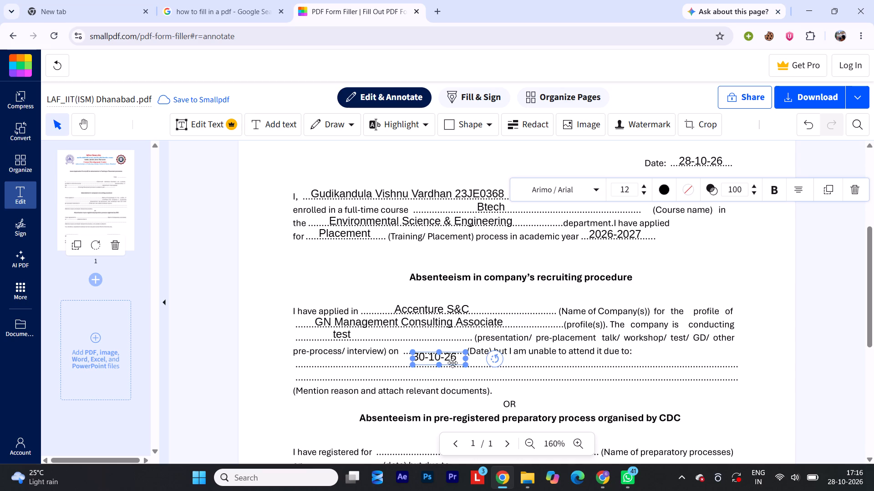
pyautogui.moveTo(452, 363); pyautogui.dragTo(453, 355)
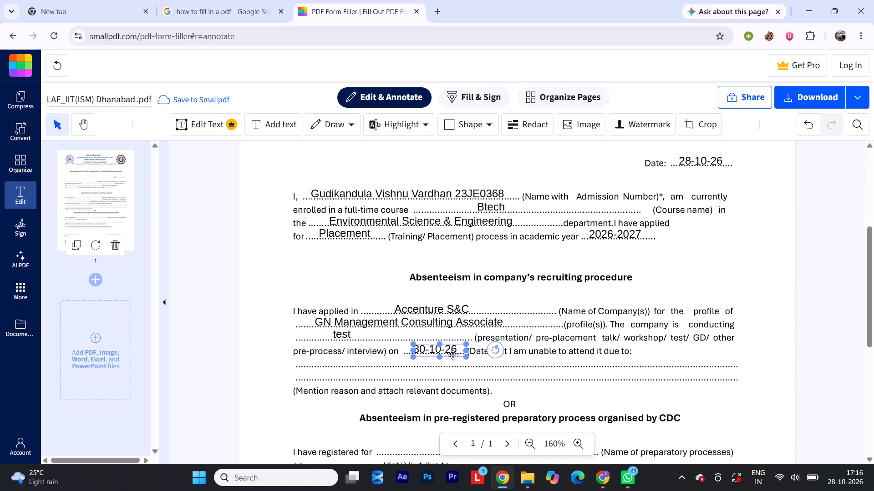
pyautogui.moveTo(453, 355); pyautogui.dragTo(453, 354)
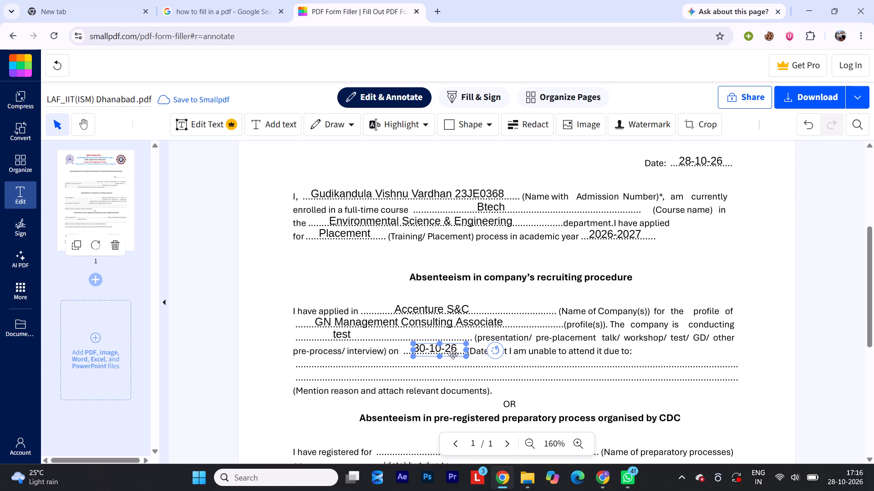
pyautogui.moveTo(453, 354); pyautogui.dragTo(453, 356)
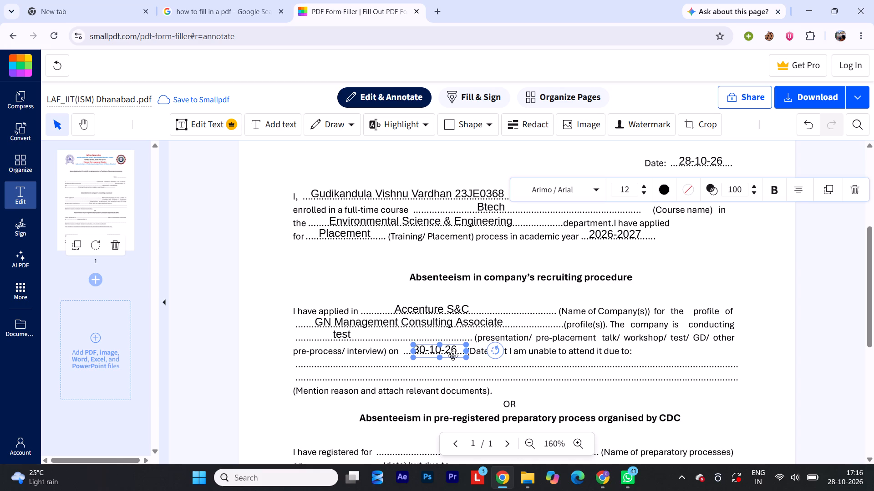
pyautogui.click(799, 373)
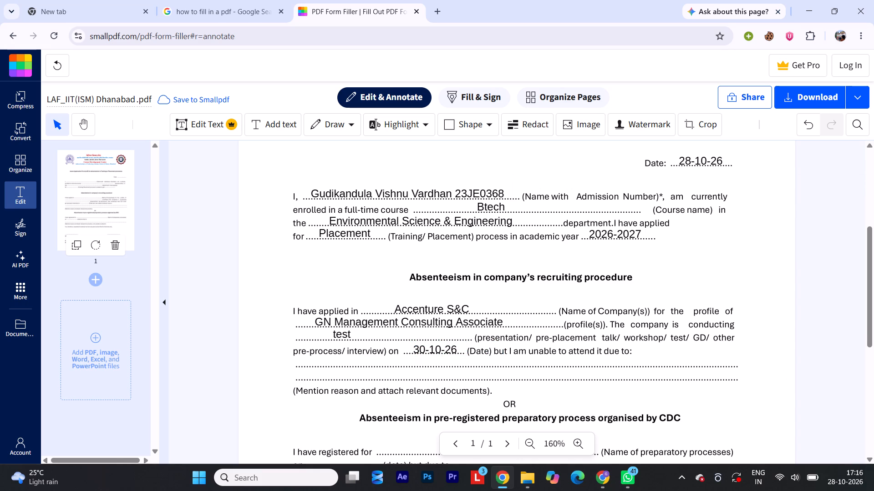
# Add the text "Family Issues" and position it on the first dotted reason line below "unable to attend it due to:".
pyautogui.click(551, 366)
pyautogui.click(267, 124)
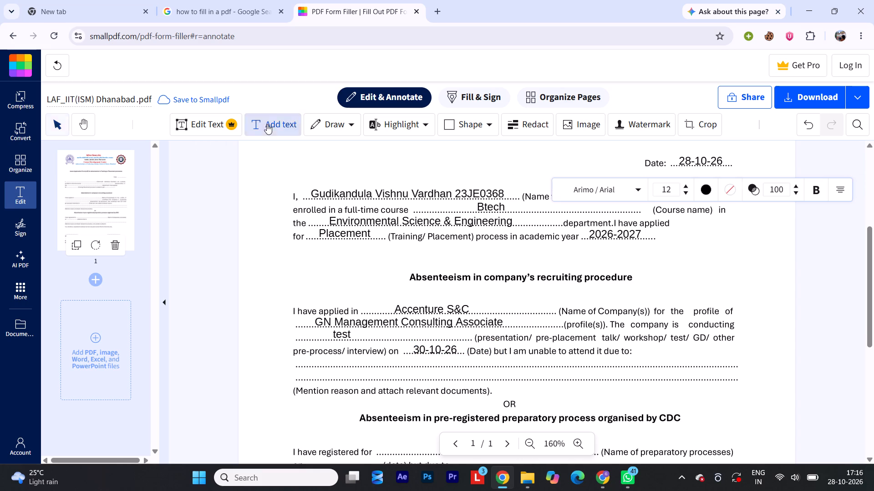
pyautogui.click(488, 370)
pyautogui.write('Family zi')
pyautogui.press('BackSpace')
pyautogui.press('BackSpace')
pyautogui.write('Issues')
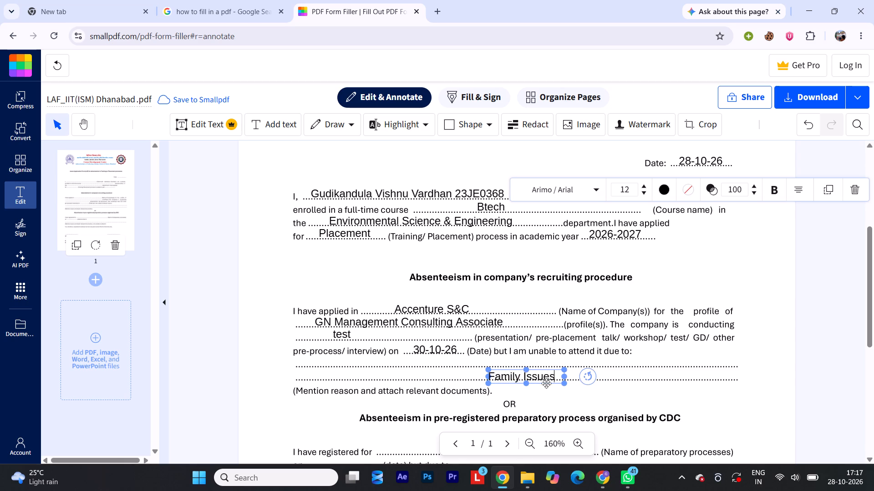
pyautogui.click(572, 391)
pyautogui.moveTo(554, 381); pyautogui.dragTo(541, 377)
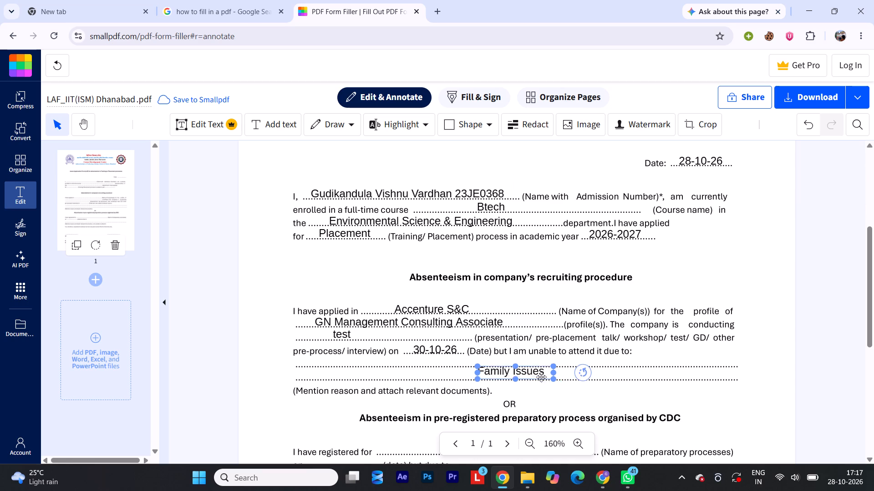
pyautogui.moveTo(541, 377); pyautogui.dragTo(434, 367)
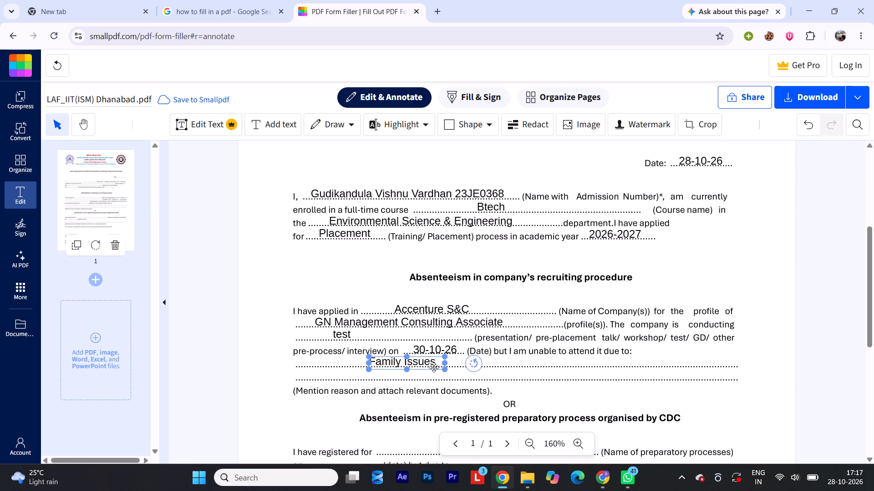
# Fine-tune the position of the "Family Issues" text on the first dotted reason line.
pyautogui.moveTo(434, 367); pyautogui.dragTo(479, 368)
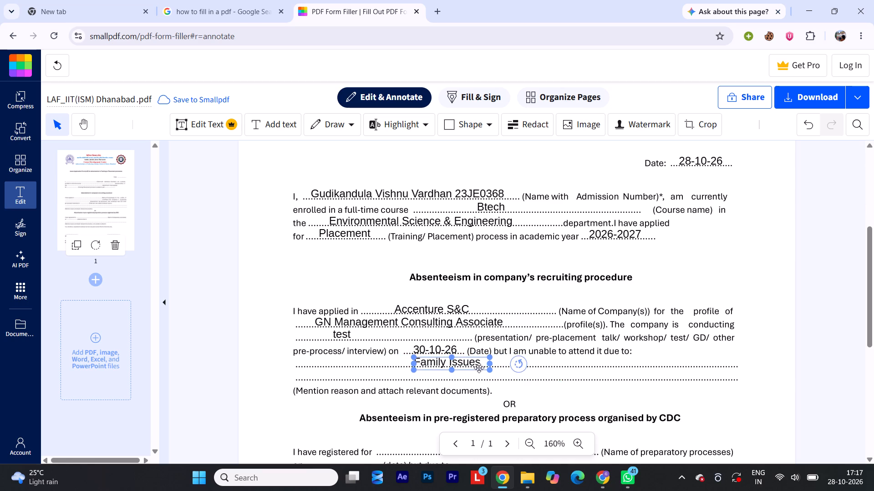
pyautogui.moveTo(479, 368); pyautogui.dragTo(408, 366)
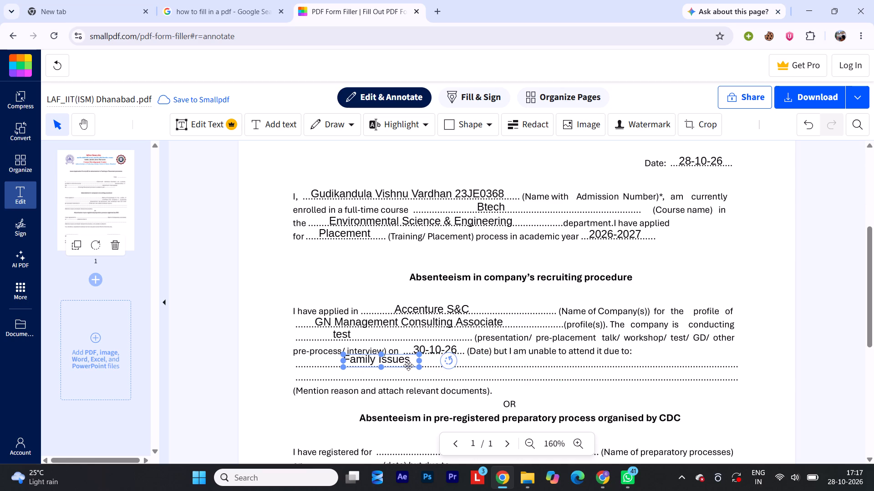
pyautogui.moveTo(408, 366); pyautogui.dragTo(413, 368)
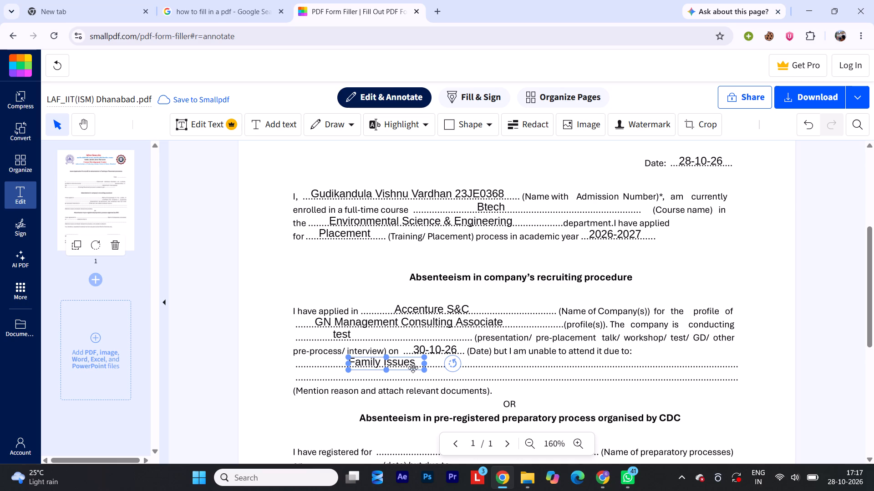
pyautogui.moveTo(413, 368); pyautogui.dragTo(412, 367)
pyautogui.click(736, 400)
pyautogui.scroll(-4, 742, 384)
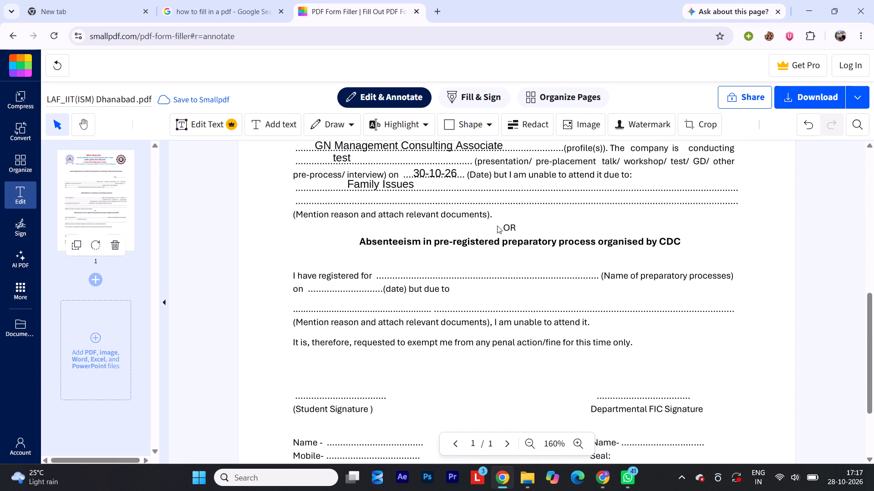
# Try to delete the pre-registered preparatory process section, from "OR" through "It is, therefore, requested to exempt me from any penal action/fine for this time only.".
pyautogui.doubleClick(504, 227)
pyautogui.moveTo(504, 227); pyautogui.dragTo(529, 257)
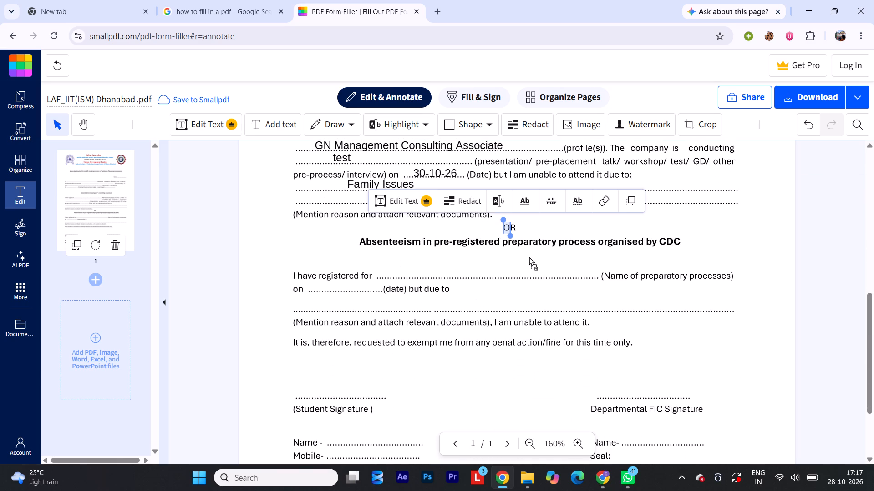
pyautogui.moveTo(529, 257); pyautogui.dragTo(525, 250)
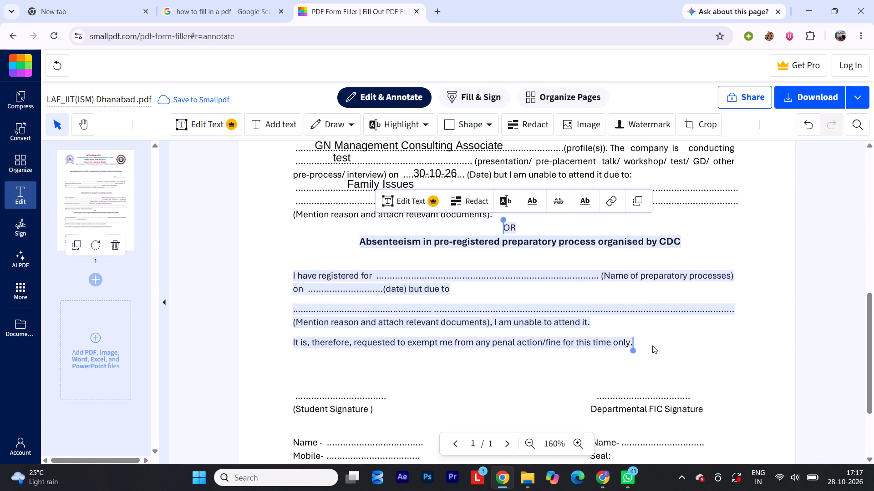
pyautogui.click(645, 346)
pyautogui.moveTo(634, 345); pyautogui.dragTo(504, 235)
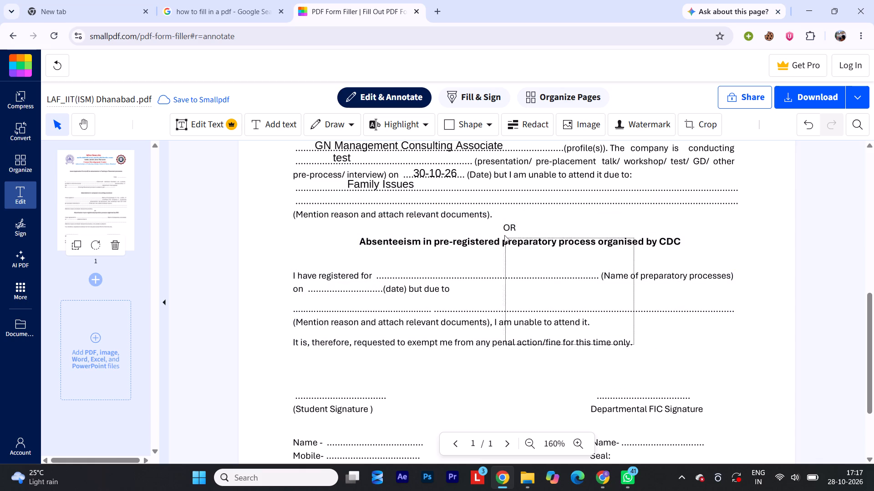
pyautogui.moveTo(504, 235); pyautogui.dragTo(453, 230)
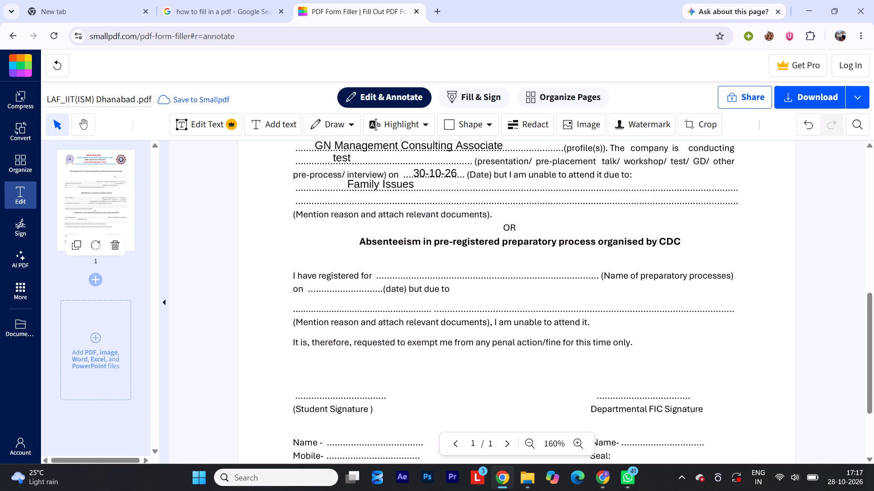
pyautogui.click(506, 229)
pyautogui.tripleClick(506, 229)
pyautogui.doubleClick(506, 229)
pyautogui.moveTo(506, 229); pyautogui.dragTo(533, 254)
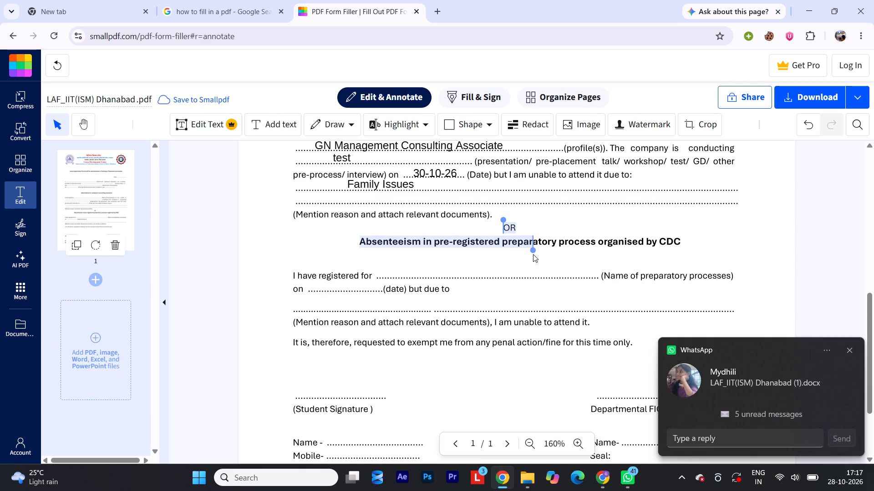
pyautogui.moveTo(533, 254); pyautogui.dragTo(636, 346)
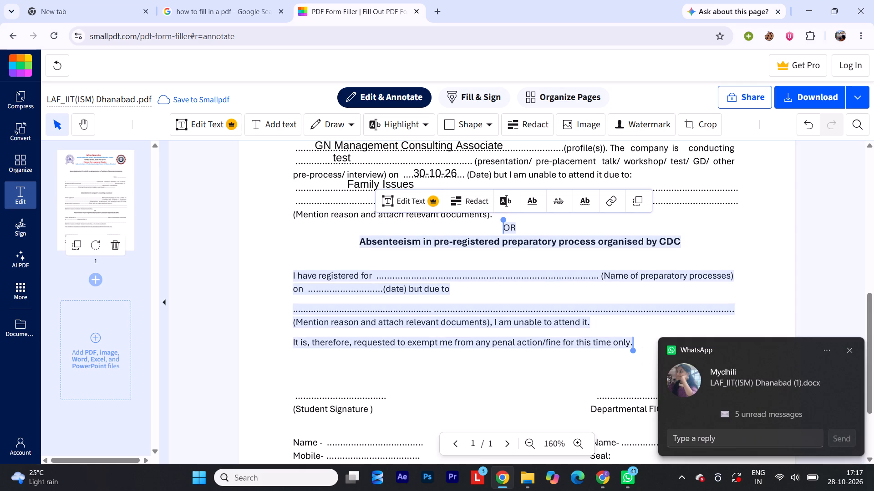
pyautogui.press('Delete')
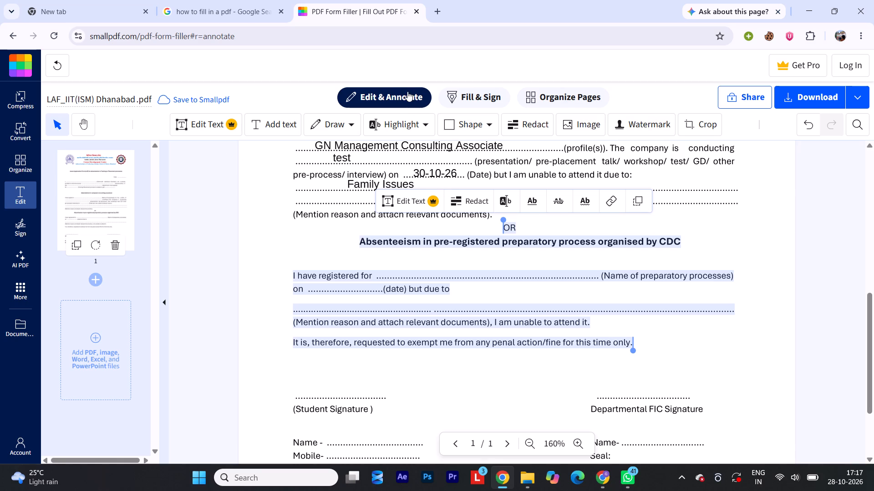
# Open the Crop tool for the form's pages.
pyautogui.click(704, 119)
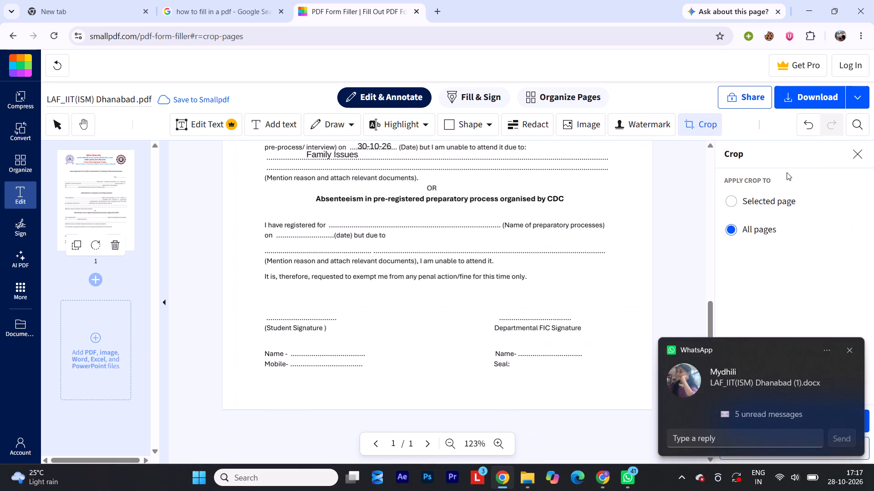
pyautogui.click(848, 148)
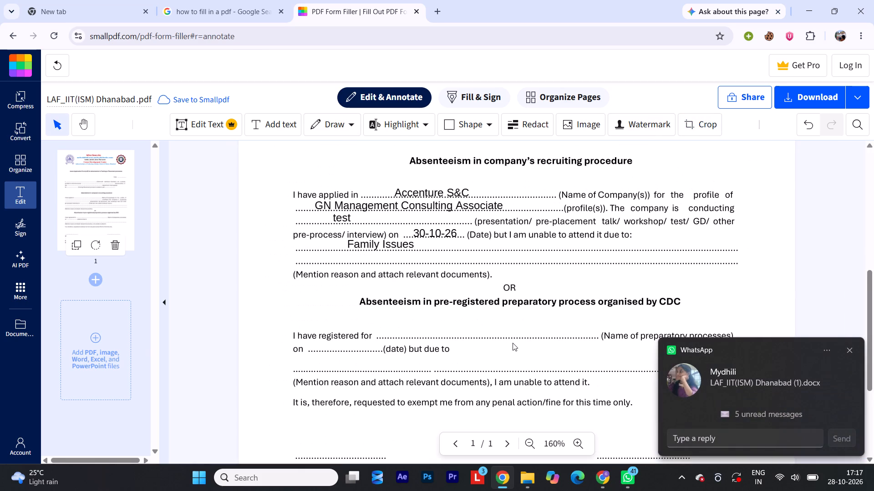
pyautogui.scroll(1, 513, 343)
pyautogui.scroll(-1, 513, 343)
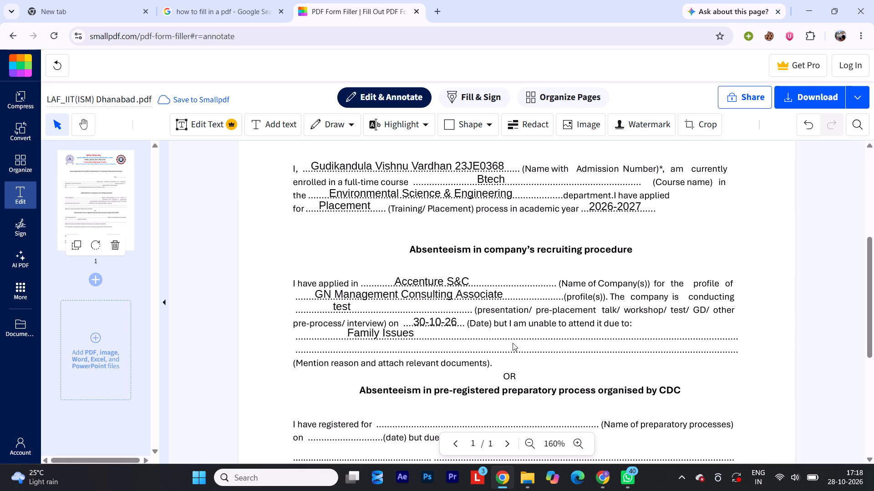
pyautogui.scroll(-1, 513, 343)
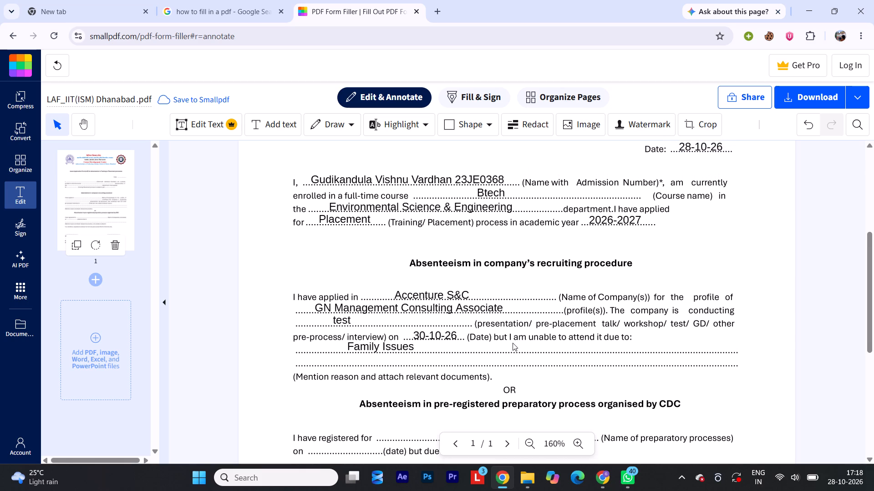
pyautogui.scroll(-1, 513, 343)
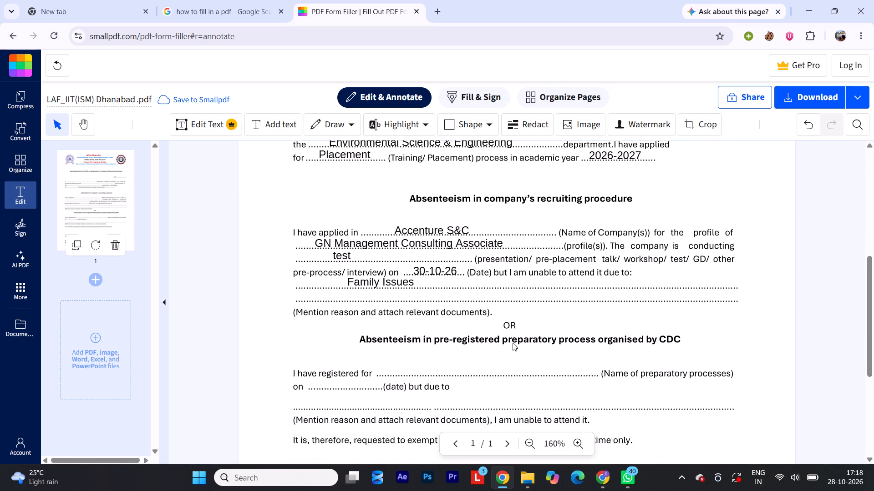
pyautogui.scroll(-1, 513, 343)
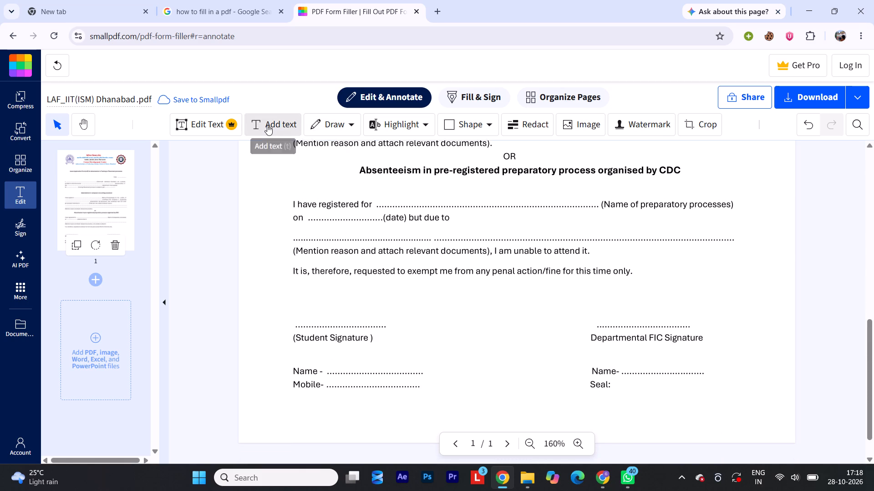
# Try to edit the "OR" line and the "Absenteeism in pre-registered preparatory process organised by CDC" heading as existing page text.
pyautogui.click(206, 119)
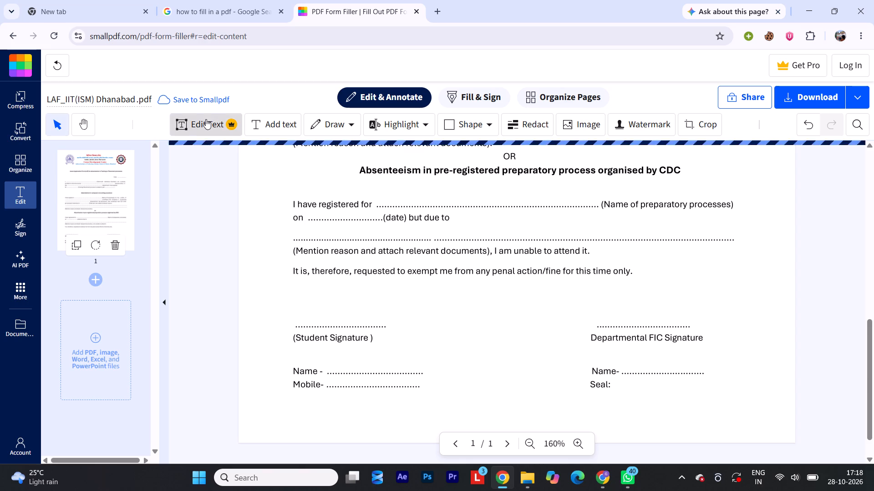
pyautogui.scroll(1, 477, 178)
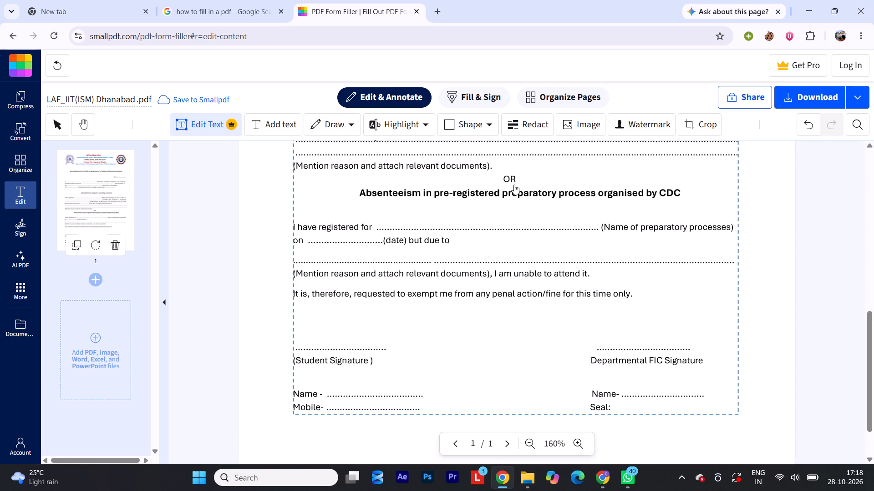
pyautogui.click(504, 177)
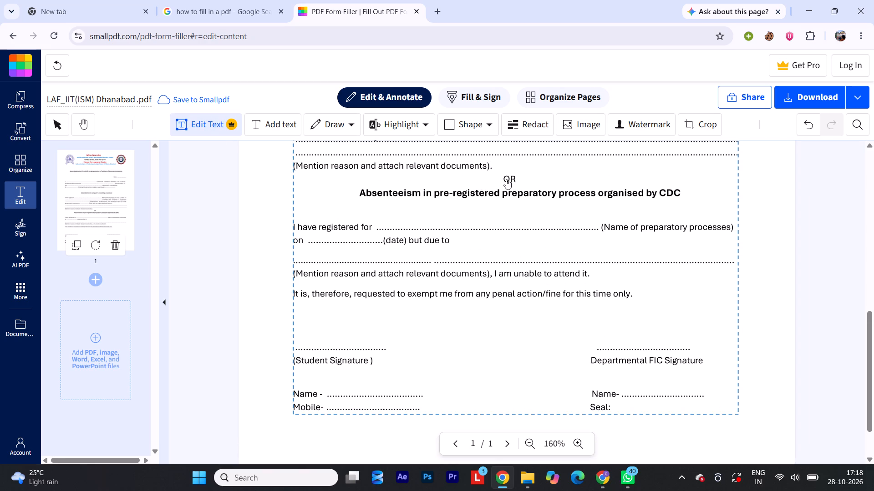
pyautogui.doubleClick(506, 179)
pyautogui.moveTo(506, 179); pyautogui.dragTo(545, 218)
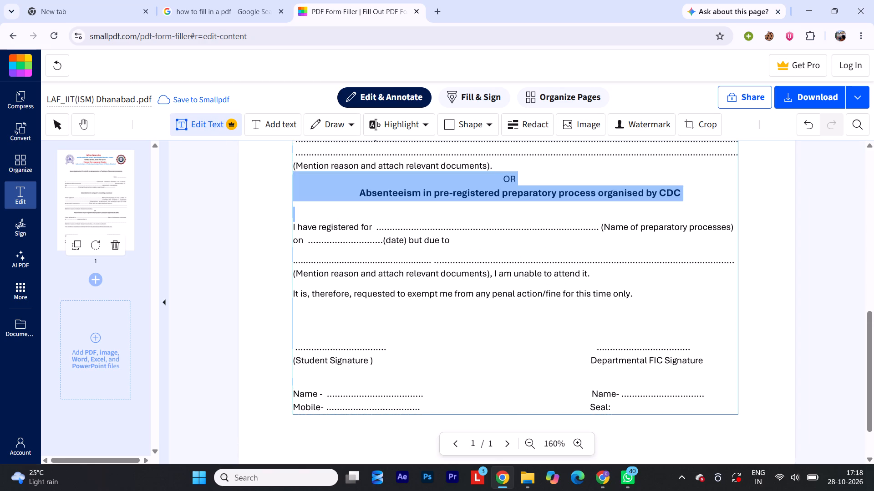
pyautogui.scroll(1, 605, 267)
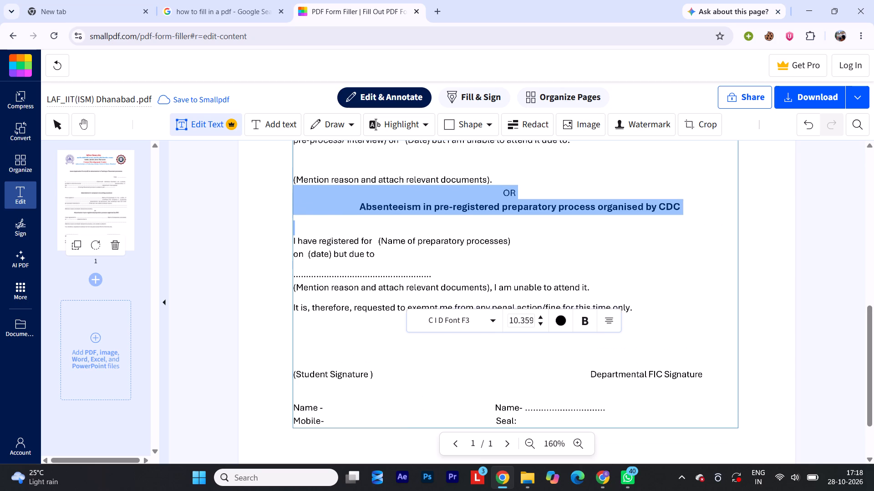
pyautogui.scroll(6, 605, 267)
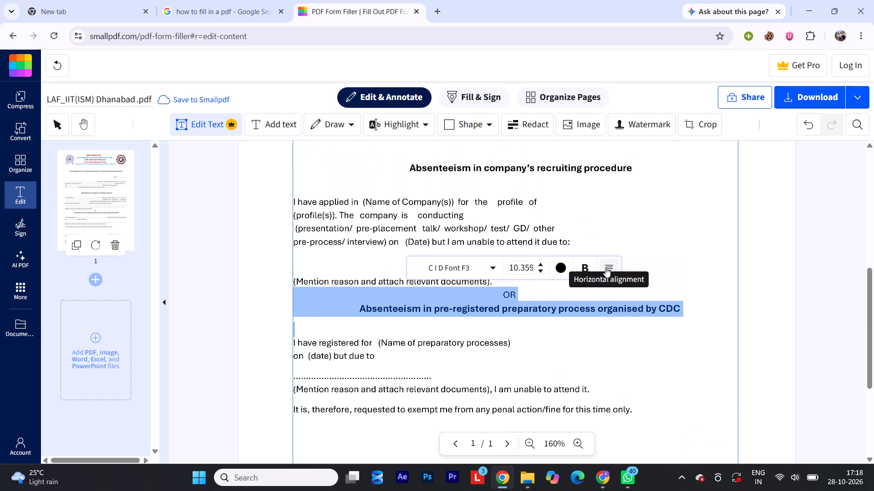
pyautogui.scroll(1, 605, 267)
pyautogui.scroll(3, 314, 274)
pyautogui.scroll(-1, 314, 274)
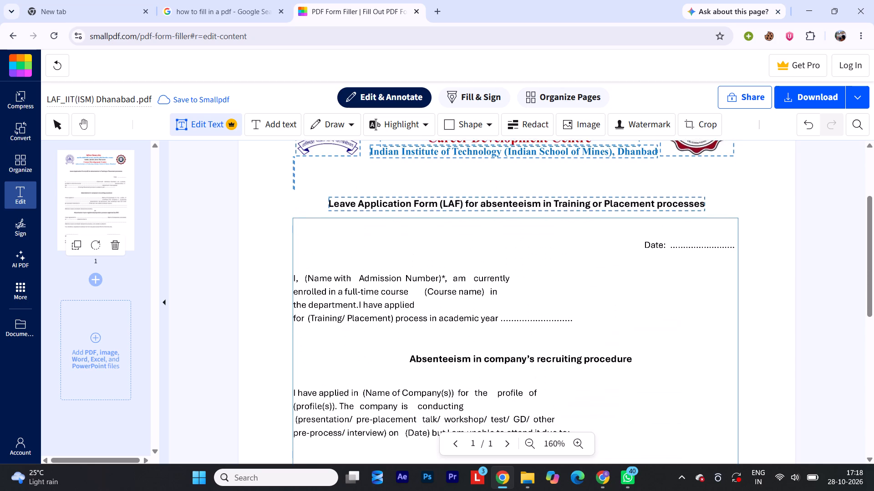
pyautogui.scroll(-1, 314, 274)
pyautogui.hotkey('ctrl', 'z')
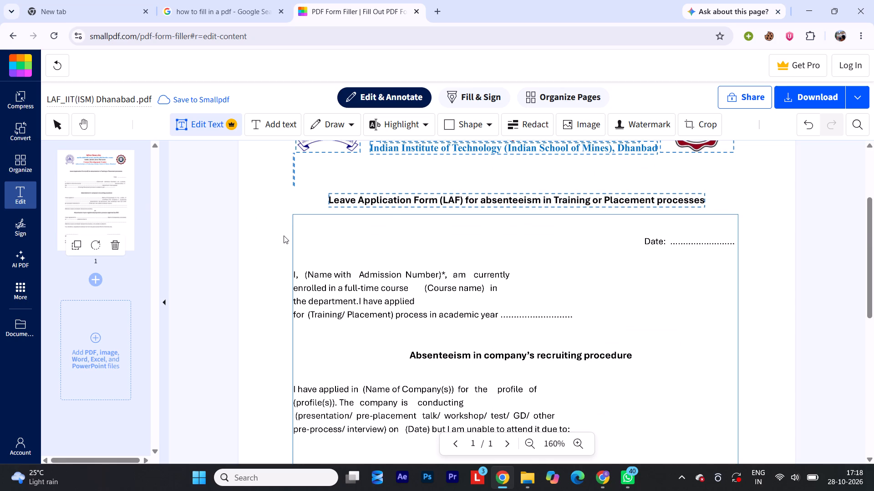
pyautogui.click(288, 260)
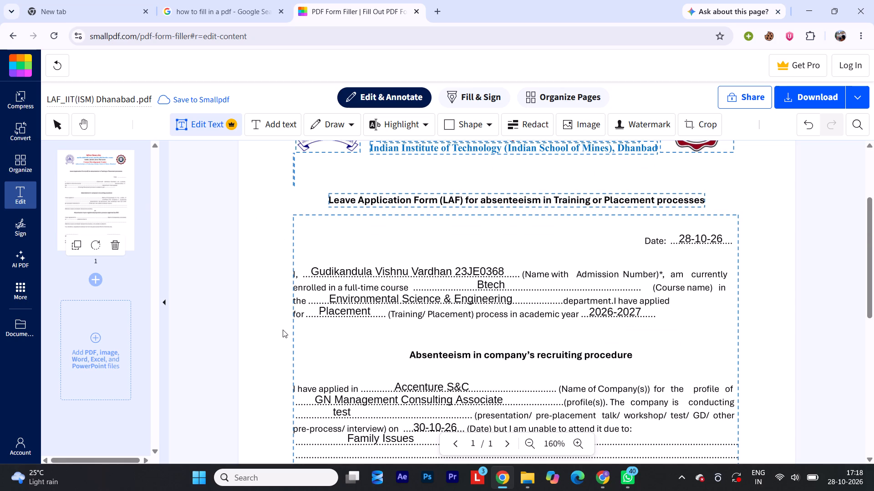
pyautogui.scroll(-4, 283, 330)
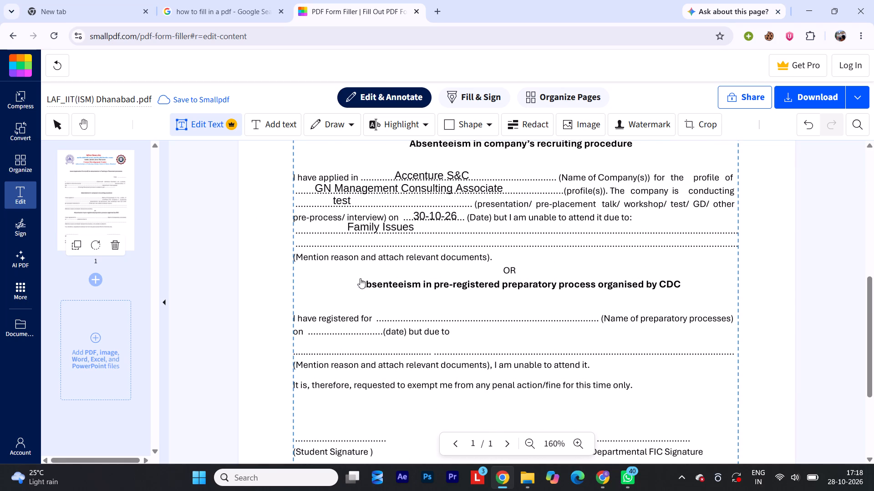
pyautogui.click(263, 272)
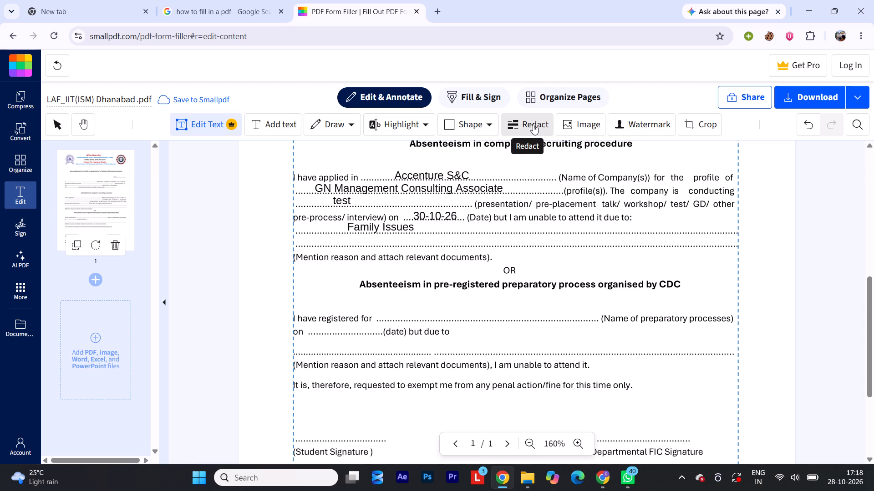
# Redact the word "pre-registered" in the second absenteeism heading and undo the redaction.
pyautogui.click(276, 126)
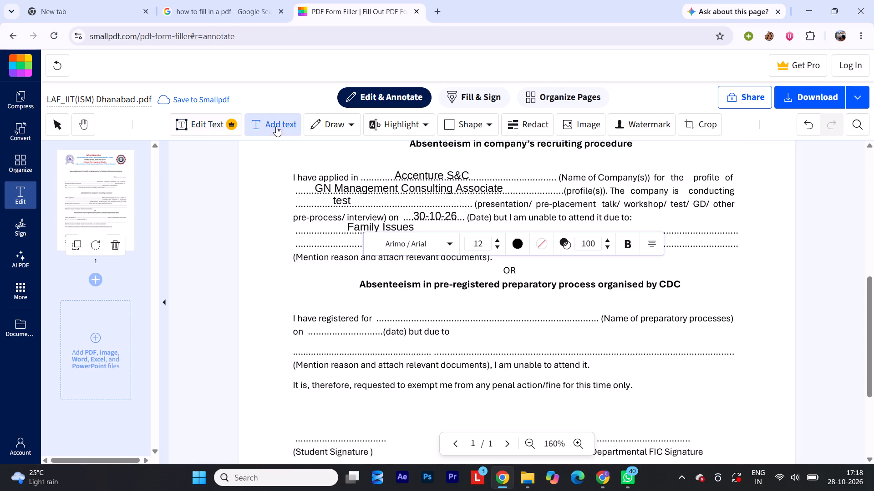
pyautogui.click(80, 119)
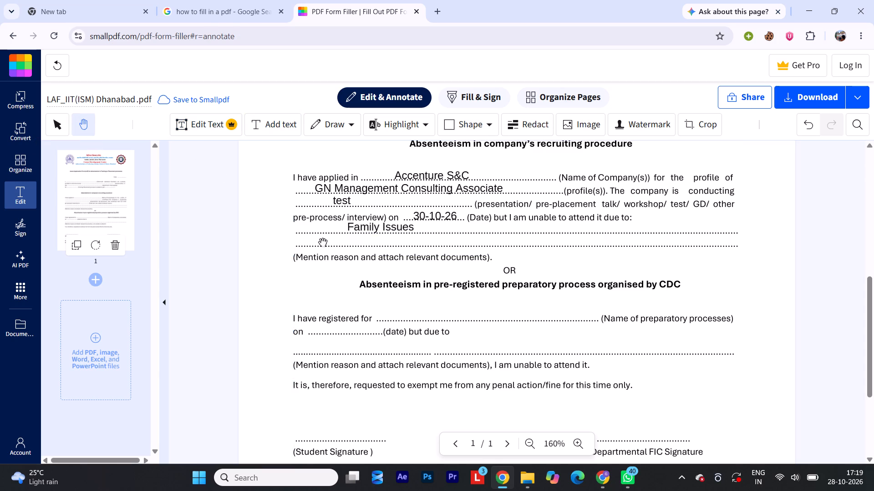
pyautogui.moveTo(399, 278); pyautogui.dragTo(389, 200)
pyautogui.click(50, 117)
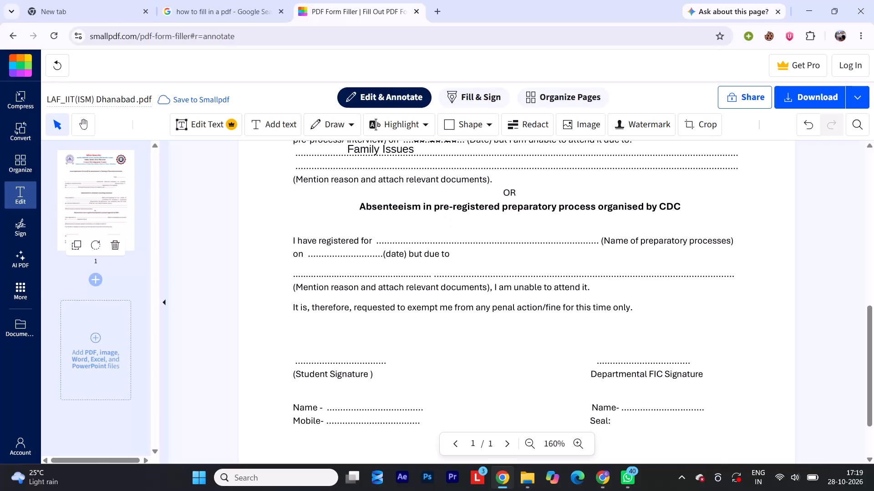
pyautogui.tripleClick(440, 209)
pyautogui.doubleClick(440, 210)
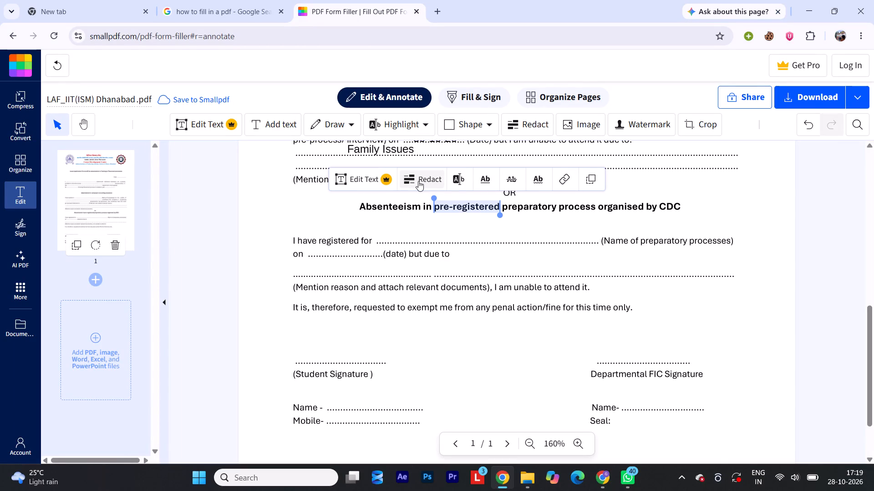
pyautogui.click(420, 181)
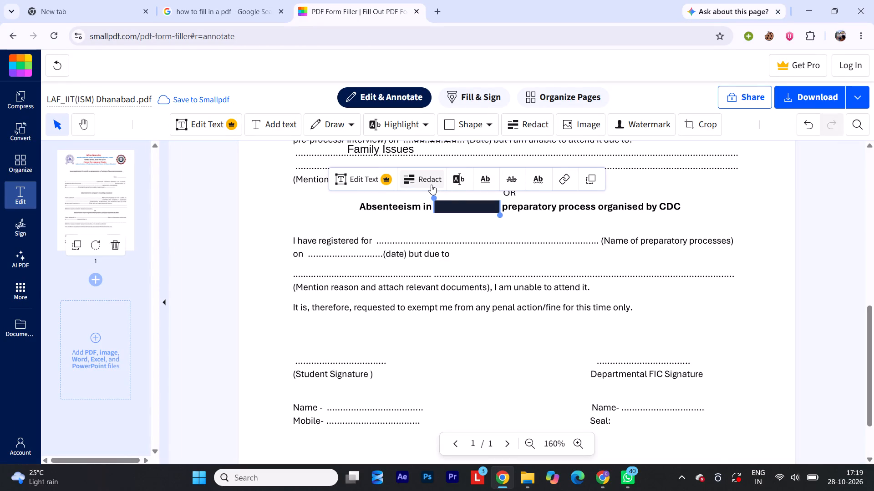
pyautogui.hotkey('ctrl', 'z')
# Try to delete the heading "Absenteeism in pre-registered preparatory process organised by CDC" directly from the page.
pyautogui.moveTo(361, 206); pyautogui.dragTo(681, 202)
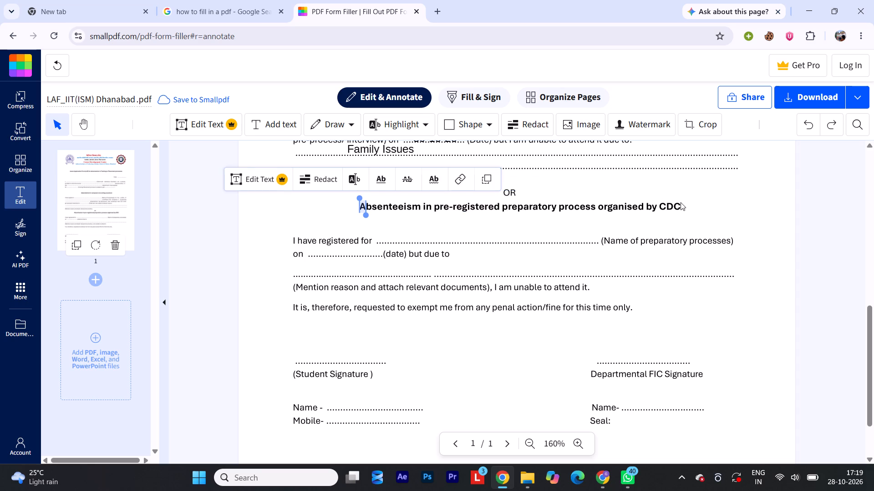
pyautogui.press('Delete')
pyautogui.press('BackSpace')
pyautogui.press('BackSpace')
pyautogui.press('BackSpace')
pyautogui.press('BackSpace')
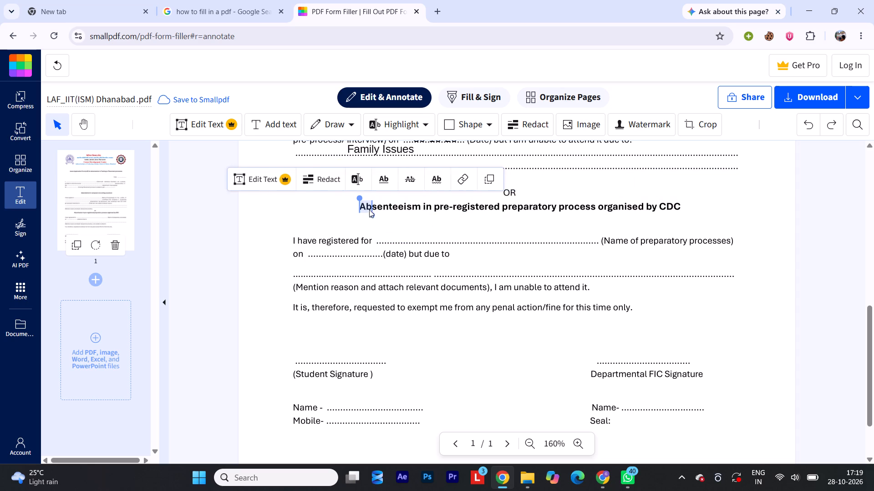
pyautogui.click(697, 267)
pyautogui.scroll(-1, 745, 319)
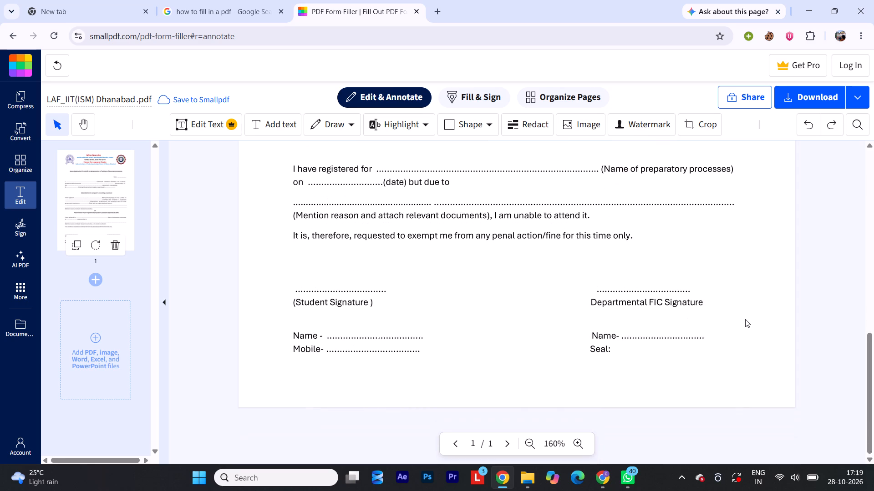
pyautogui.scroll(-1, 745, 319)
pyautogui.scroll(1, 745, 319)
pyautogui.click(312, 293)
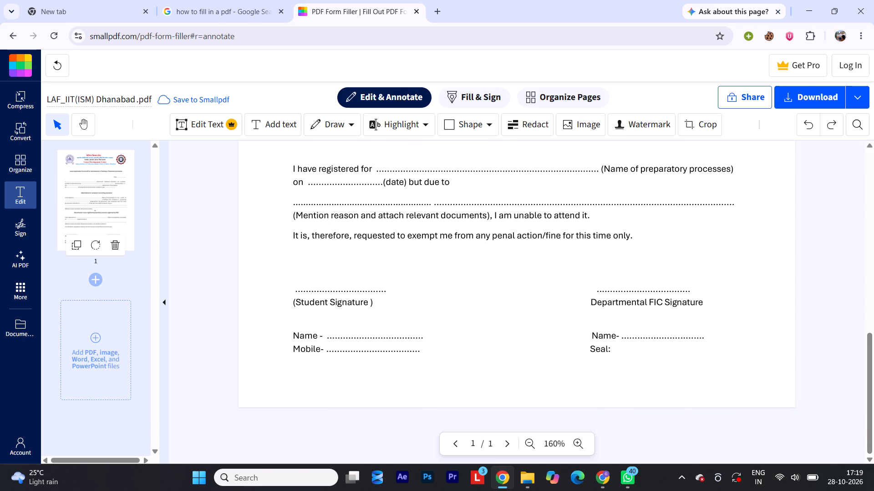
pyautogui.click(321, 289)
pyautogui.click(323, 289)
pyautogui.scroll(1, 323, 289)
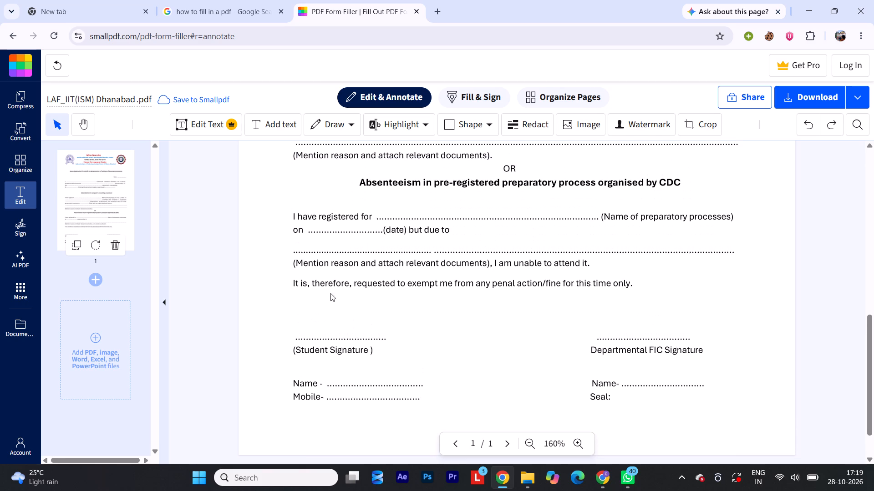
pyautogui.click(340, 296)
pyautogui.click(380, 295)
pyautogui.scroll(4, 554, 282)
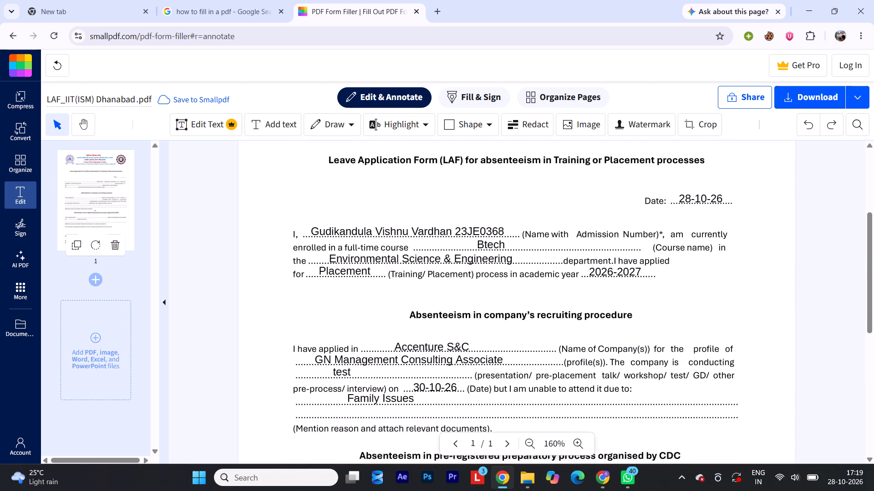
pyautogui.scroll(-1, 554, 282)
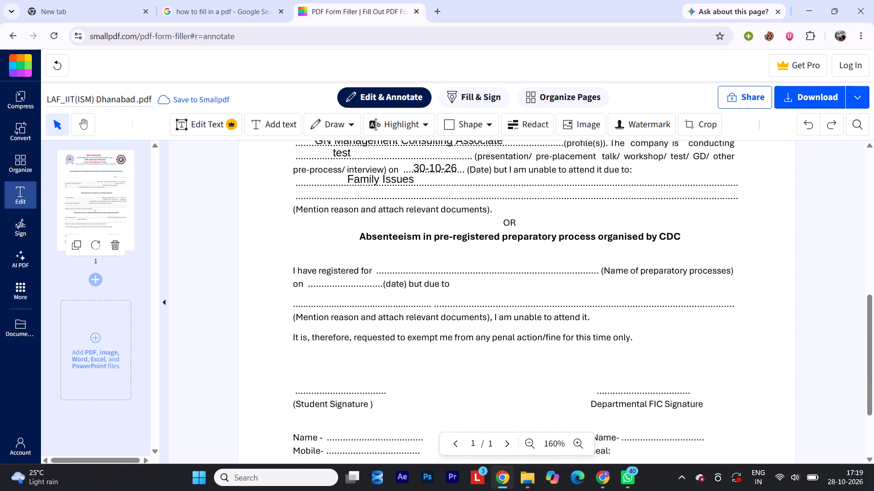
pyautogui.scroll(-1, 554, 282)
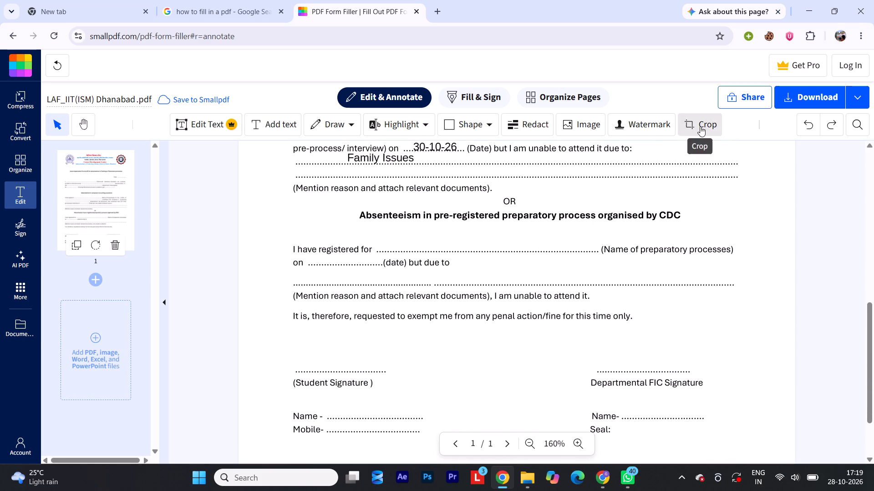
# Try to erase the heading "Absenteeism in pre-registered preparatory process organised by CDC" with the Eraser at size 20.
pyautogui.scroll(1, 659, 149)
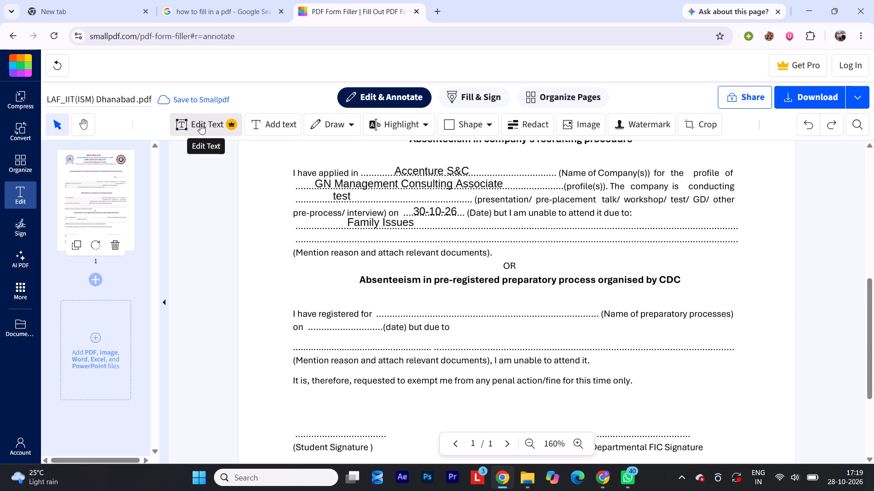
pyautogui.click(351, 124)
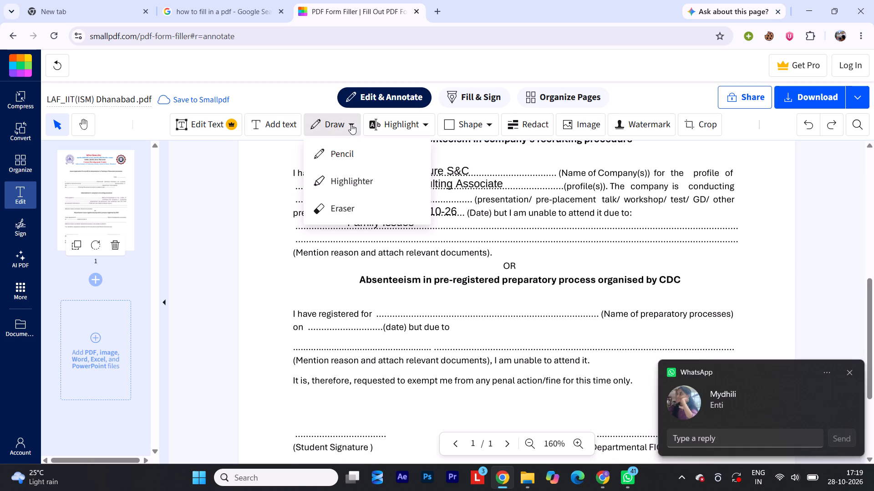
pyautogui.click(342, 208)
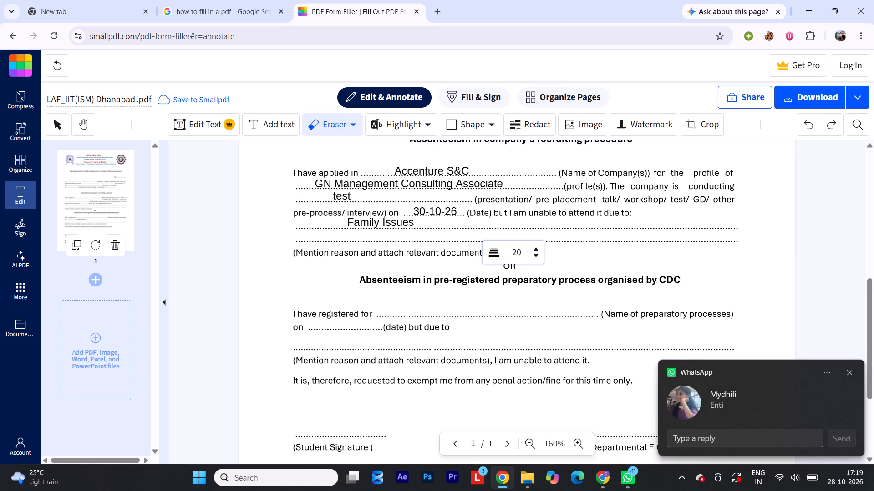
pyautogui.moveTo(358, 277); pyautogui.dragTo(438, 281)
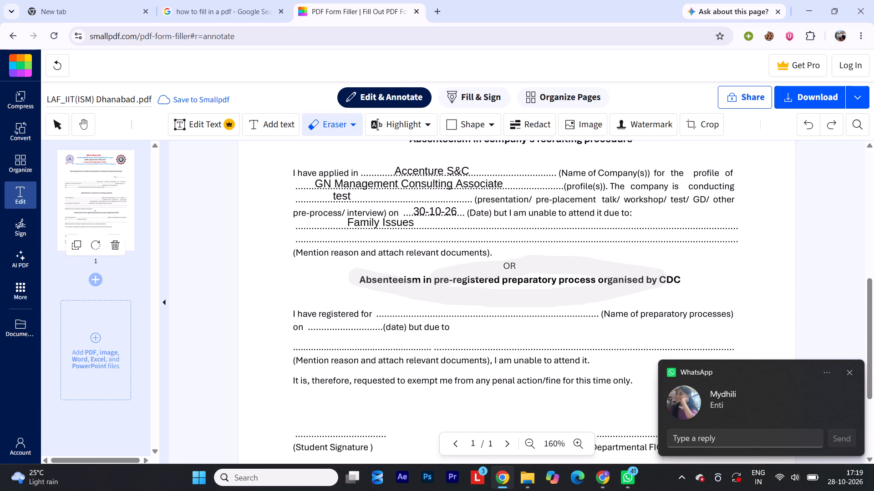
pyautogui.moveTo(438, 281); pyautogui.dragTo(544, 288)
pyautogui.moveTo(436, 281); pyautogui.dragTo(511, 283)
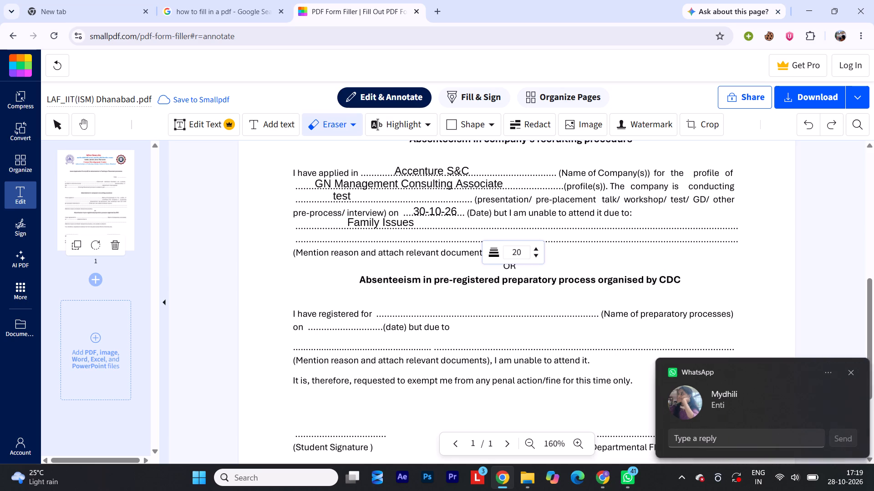
# Undo the recent edits to the "Family Issues" and "30-10-26" texts, and try to redo them.
pyautogui.hotkey('ctrl', 'z')
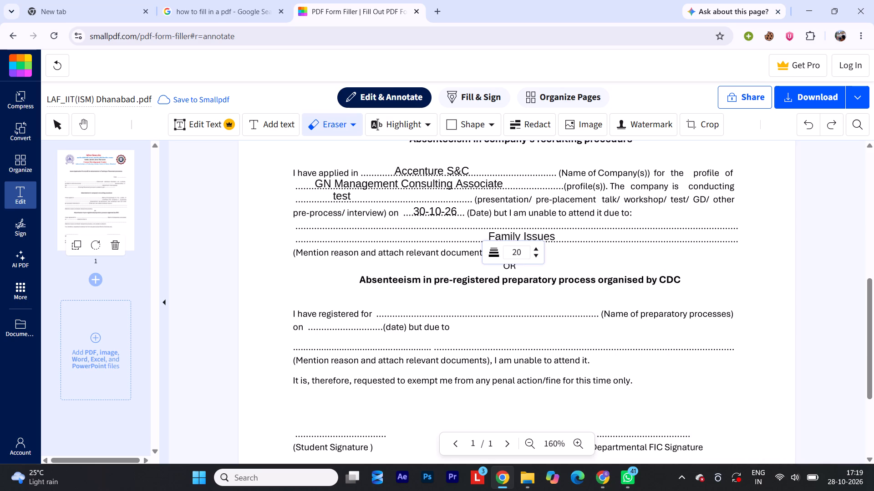
pyautogui.hotkey('ctrl', 'z')
pyautogui.hotkey('ctrl', 'z')
pyautogui.hotkey('ctrl', 'shift', 'z')
pyautogui.hotkey('ctrl', 'shift', 'z')
pyautogui.hotkey('ctrl', 'shift', 'z')
pyautogui.hotkey('ctrl', 'z')
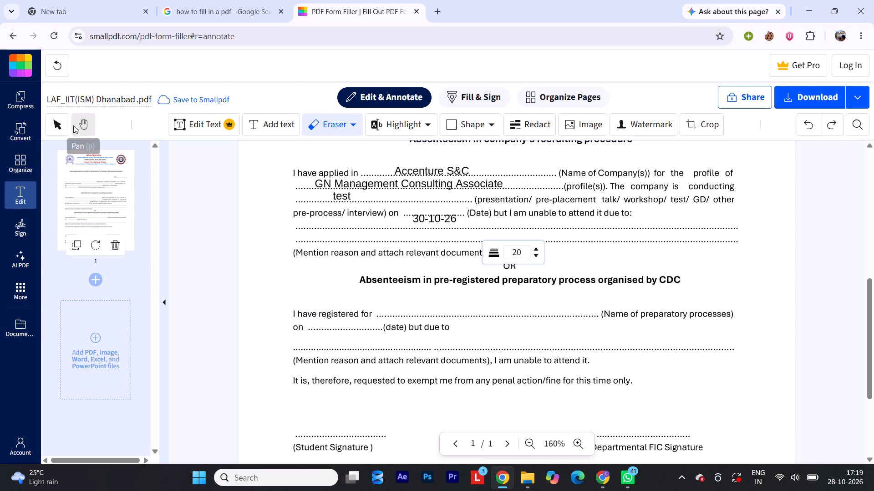
# Move the "30-10-26" text back up onto the dotted line before "(Date)".
pyautogui.click(61, 120)
pyautogui.click(420, 216)
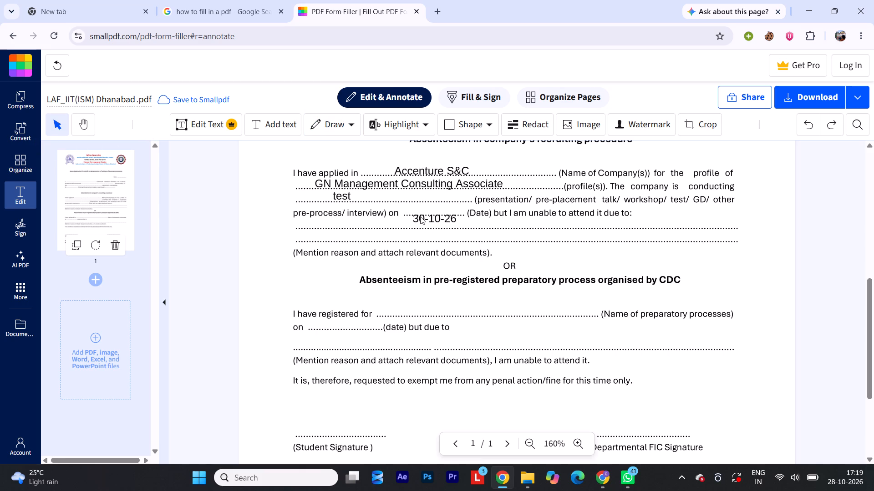
pyautogui.moveTo(459, 221); pyautogui.dragTo(459, 220)
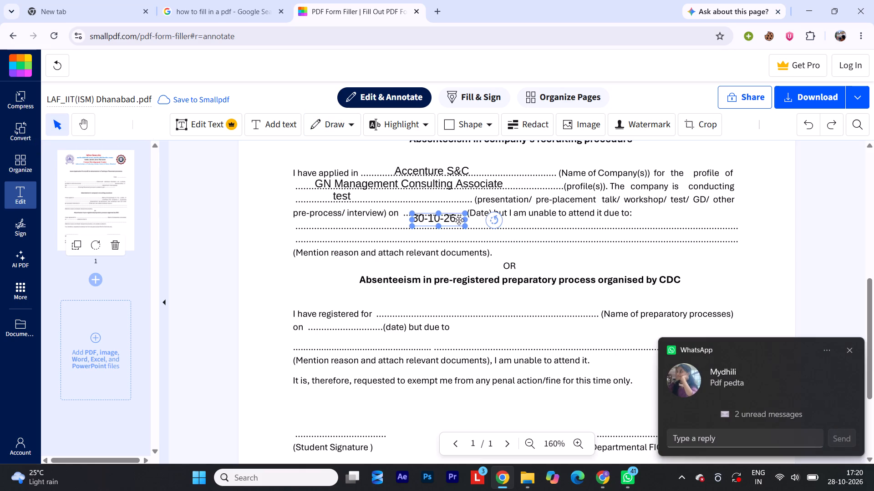
pyautogui.moveTo(459, 220); pyautogui.dragTo(457, 214)
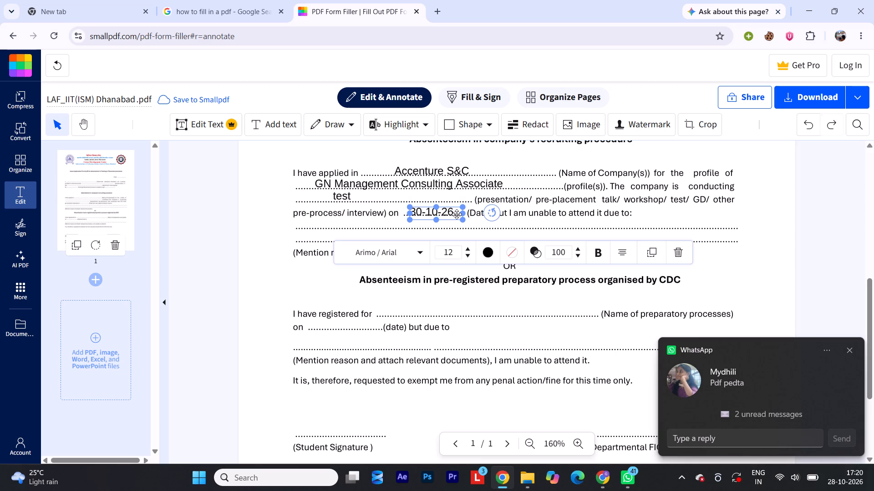
pyautogui.click(457, 214)
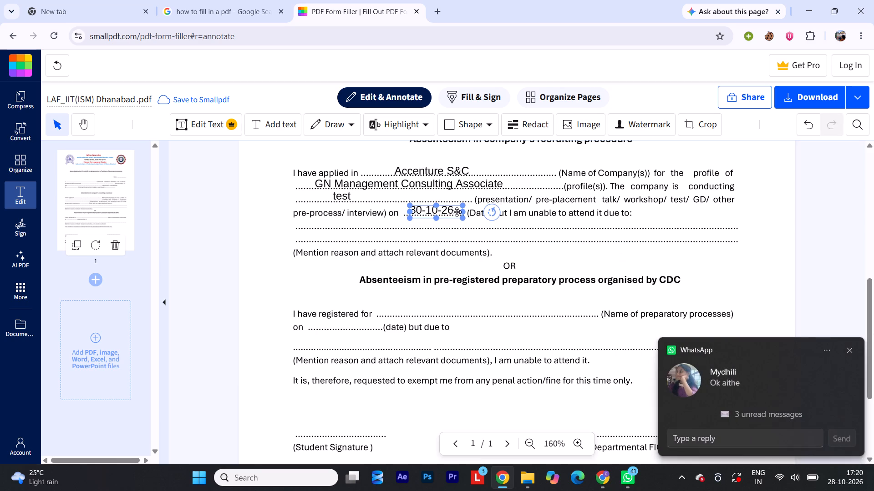
# Add the text "Family Issues" and position it on the first dotted reason line below "unable to attend it due to:".
pyautogui.click(363, 230)
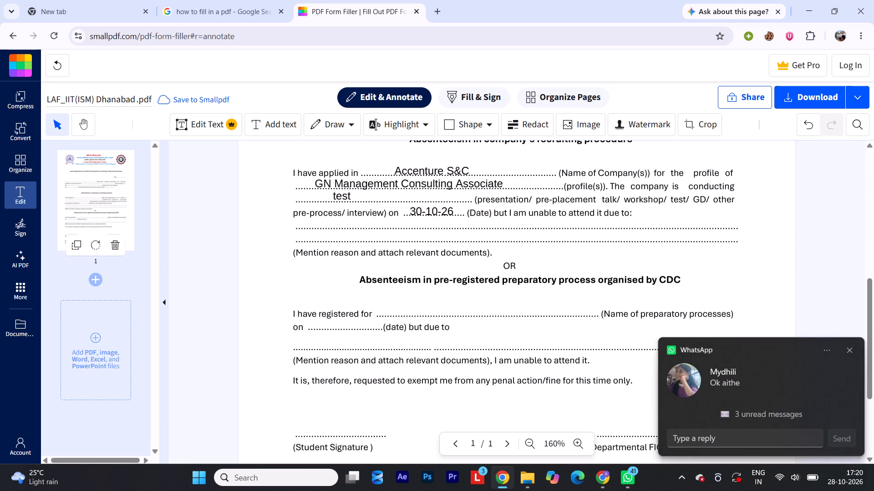
pyautogui.click(203, 116)
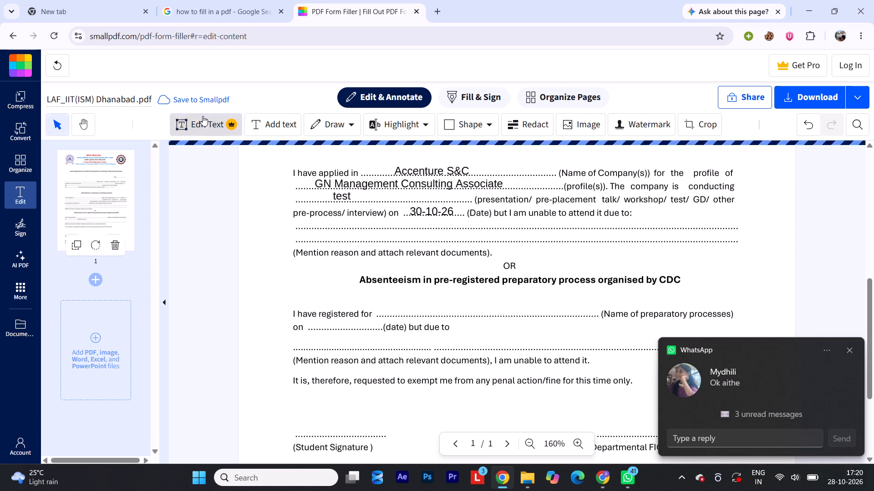
pyautogui.click(264, 118)
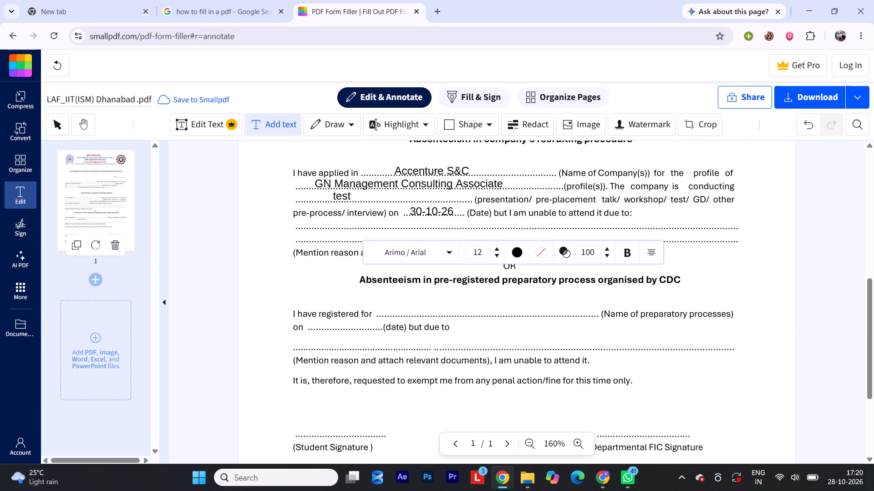
pyautogui.click(401, 232)
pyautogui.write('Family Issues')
pyautogui.click(278, 289)
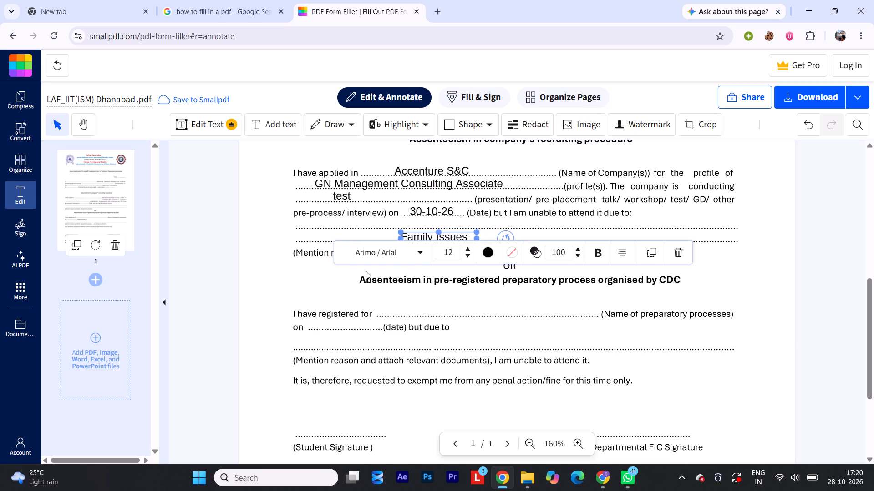
pyautogui.moveTo(421, 234); pyautogui.dragTo(416, 224)
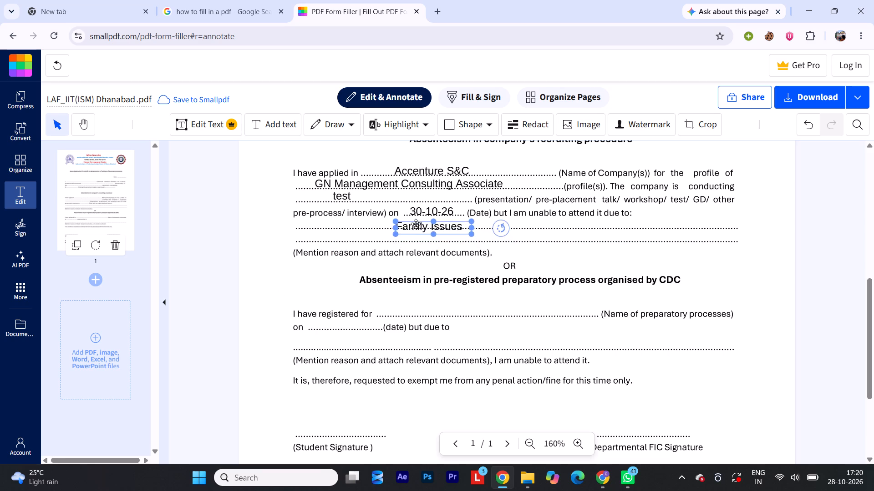
pyautogui.moveTo(416, 224); pyautogui.dragTo(413, 220)
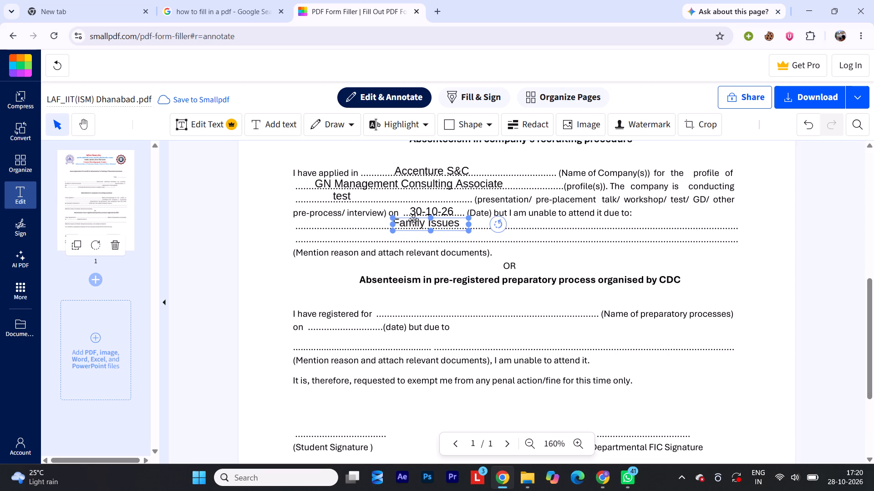
pyautogui.moveTo(413, 220); pyautogui.dragTo(385, 223)
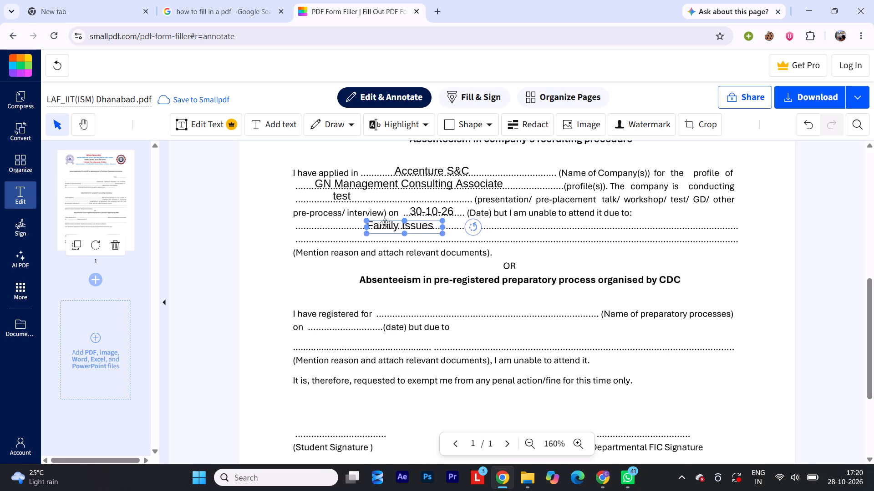
pyautogui.moveTo(385, 223); pyautogui.dragTo(373, 221)
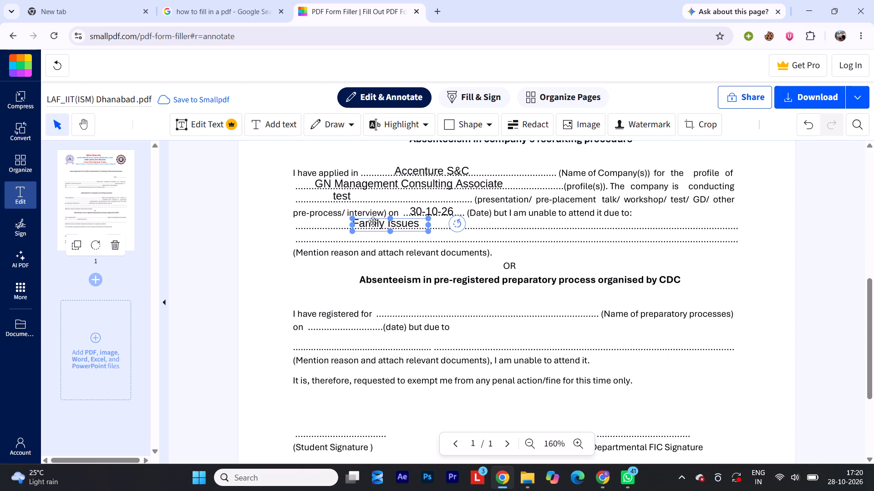
pyautogui.moveTo(373, 221); pyautogui.dragTo(373, 221)
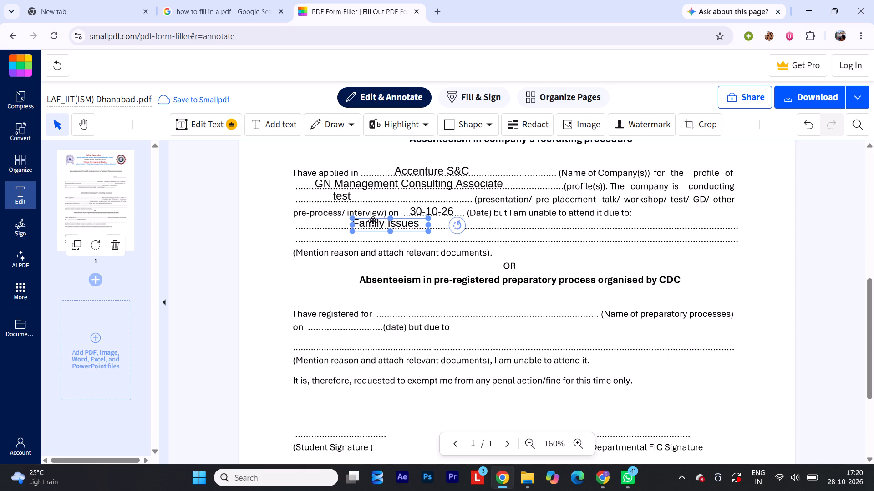
# Nudge the "Family Issues" text slightly downward on the first dotted reason line and deselect it.
pyautogui.moveTo(373, 221); pyautogui.dragTo(373, 222)
pyautogui.click(373, 222)
pyautogui.click(763, 282)
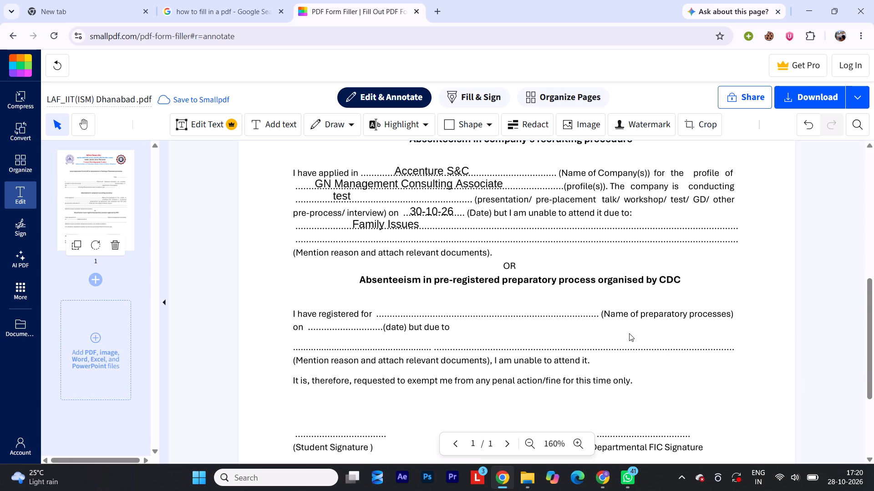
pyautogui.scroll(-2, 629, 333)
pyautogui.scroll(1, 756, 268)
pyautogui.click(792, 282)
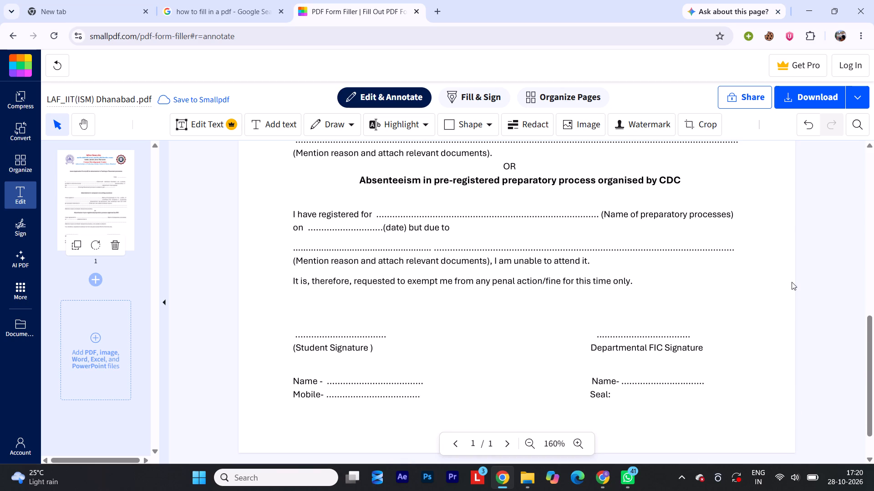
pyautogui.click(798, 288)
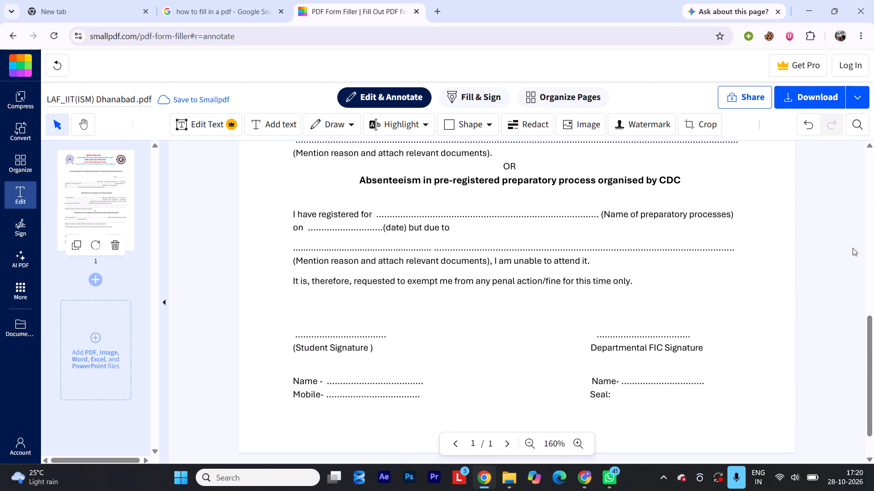
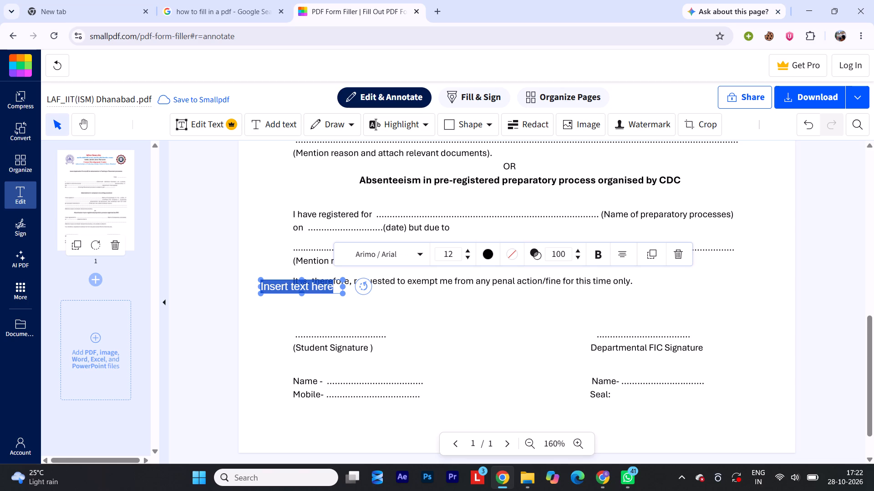
pyautogui.press('Delete')
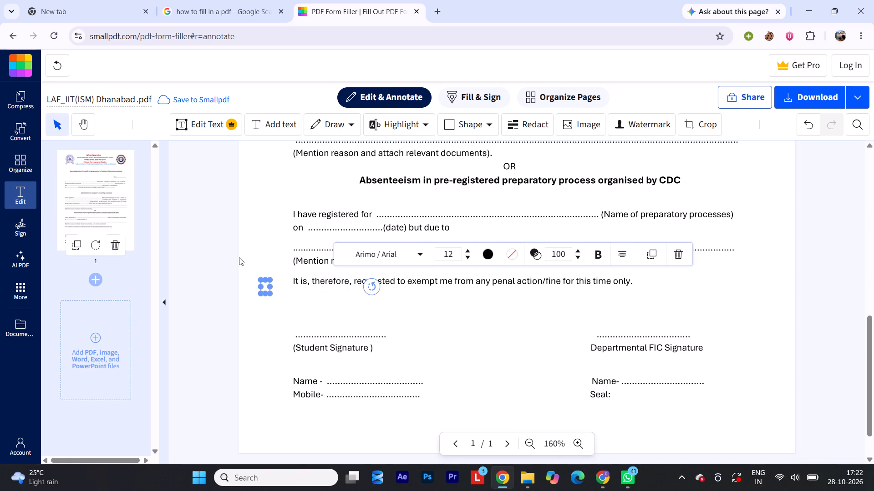
# Discard the empty text box in the page margin beside the "It is, therefore, requested" line.
pyautogui.scroll(3, 244, 249)
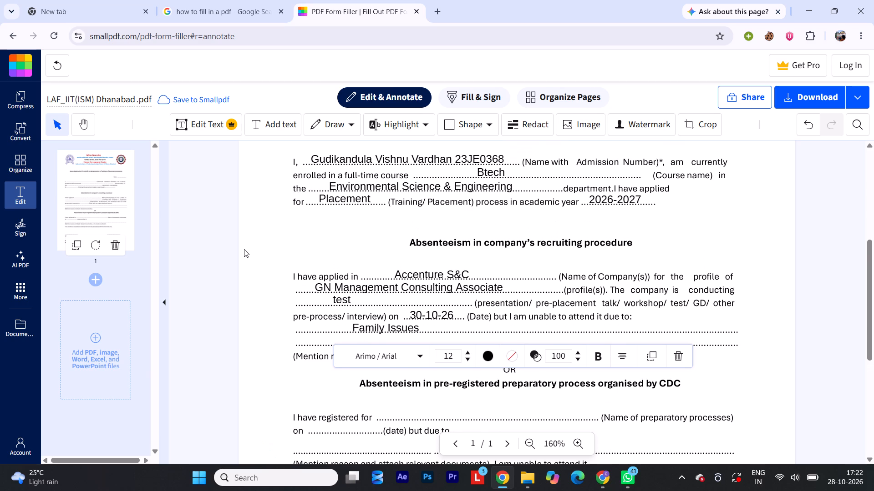
pyautogui.scroll(-1, 244, 249)
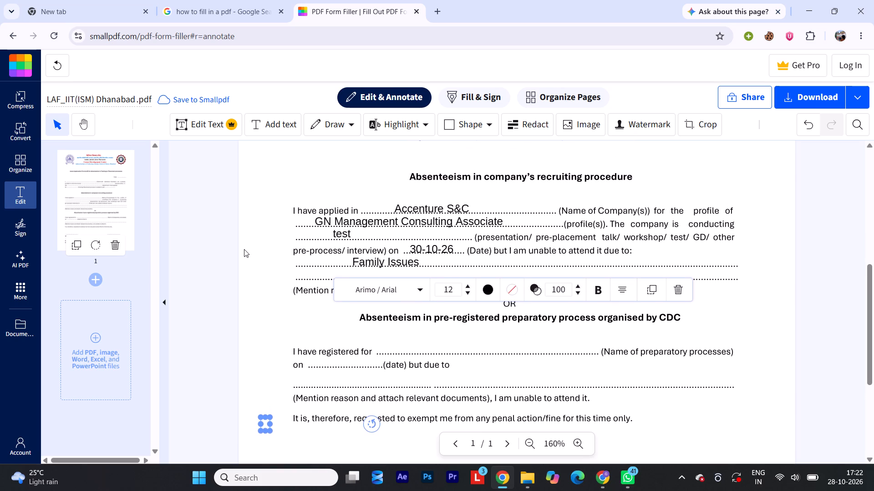
pyautogui.click(259, 277)
pyautogui.click(260, 286)
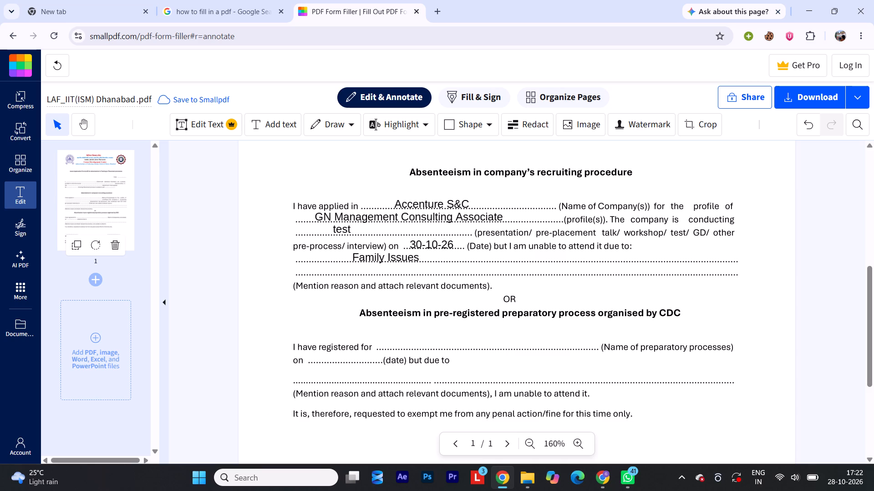
# Select the text from "OR" through the dotted "I have registered for" blank in the preparatory process section.
pyautogui.moveTo(505, 302); pyautogui.dragTo(596, 356)
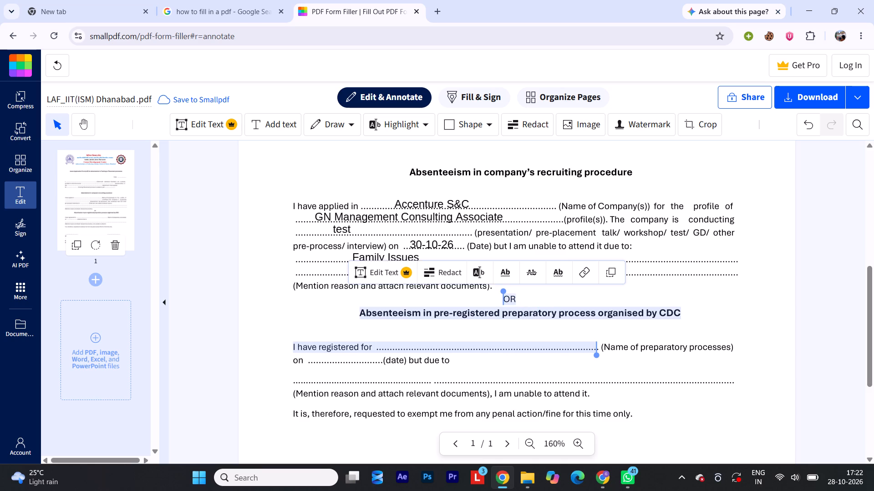
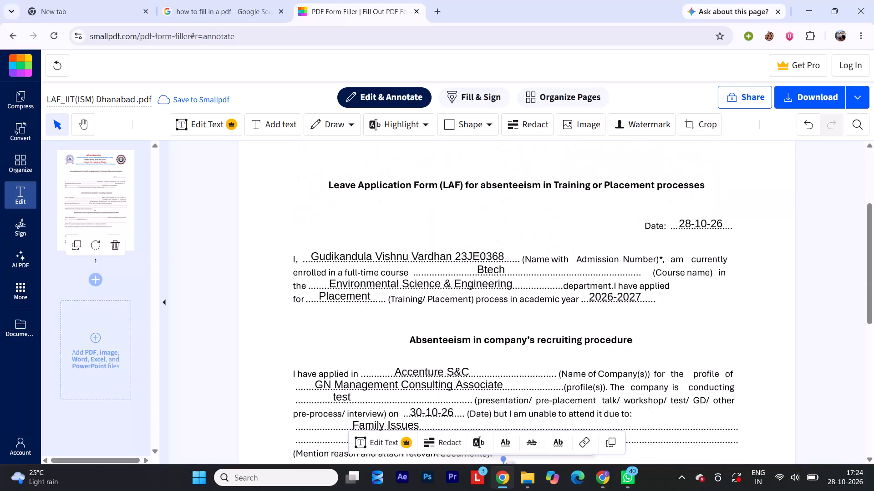
# Clear the text selection on the page and place a new text box at the Name line below "(Student Signature)".
pyautogui.scroll(-1, 325, 296)
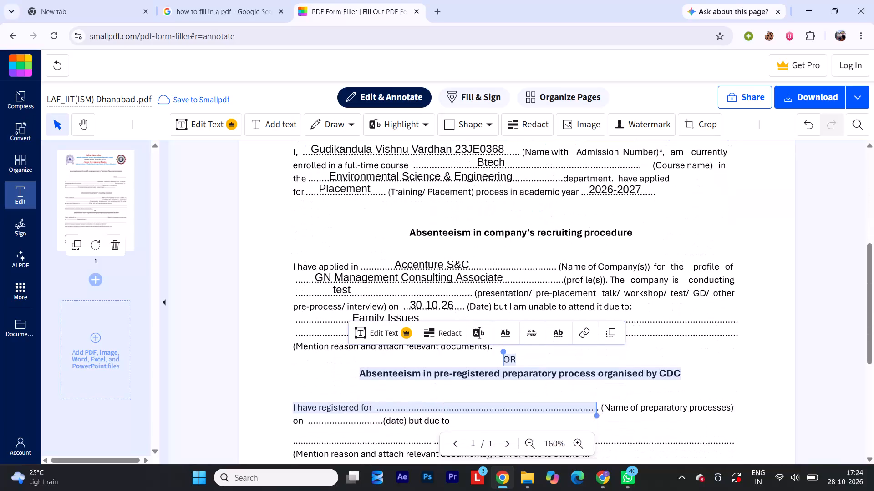
pyautogui.scroll(-1, 325, 296)
pyautogui.click(772, 381)
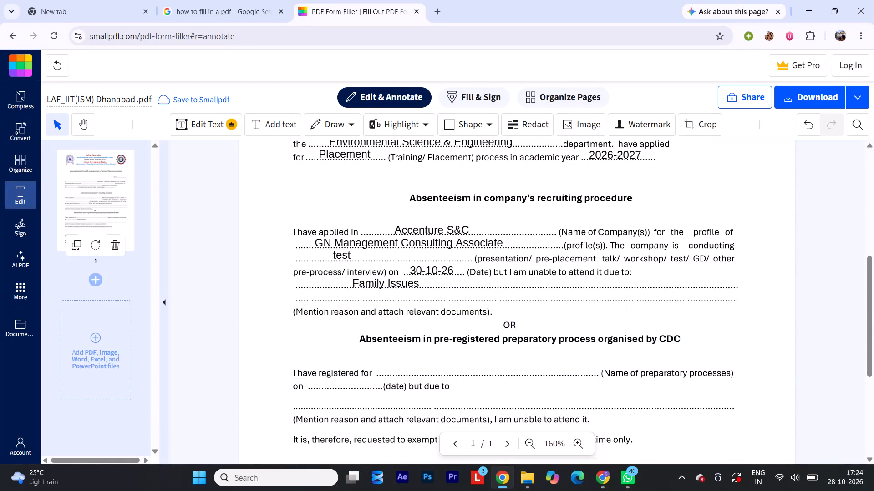
pyautogui.click(788, 375)
pyautogui.scroll(-2, 788, 375)
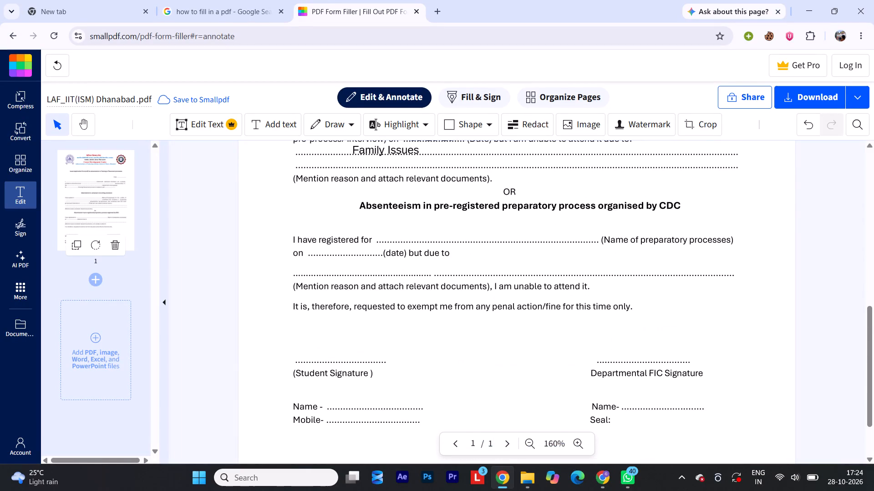
pyautogui.click(264, 127)
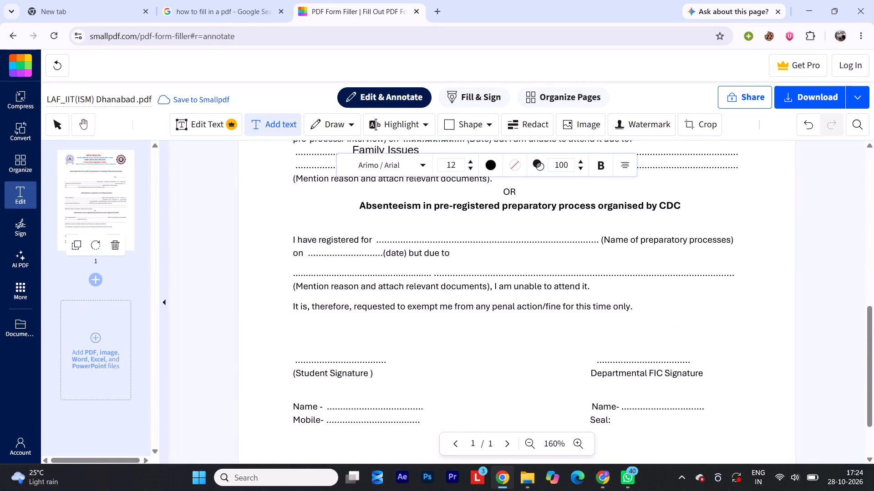
pyautogui.click(341, 408)
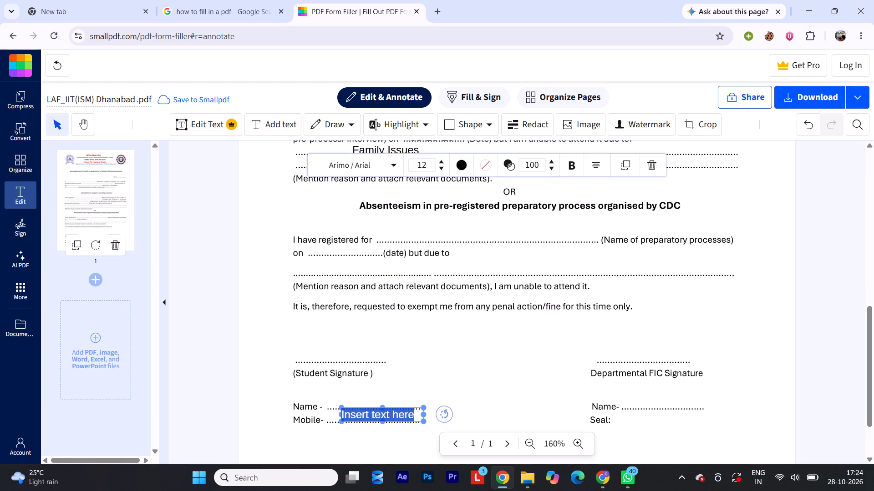
# Enter the student's full name in the new text box and align it on the Name blank under the Student Signature.
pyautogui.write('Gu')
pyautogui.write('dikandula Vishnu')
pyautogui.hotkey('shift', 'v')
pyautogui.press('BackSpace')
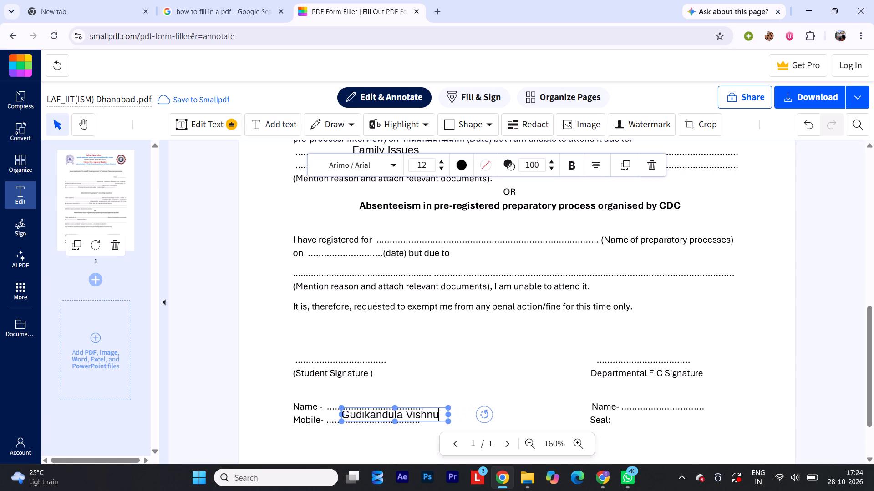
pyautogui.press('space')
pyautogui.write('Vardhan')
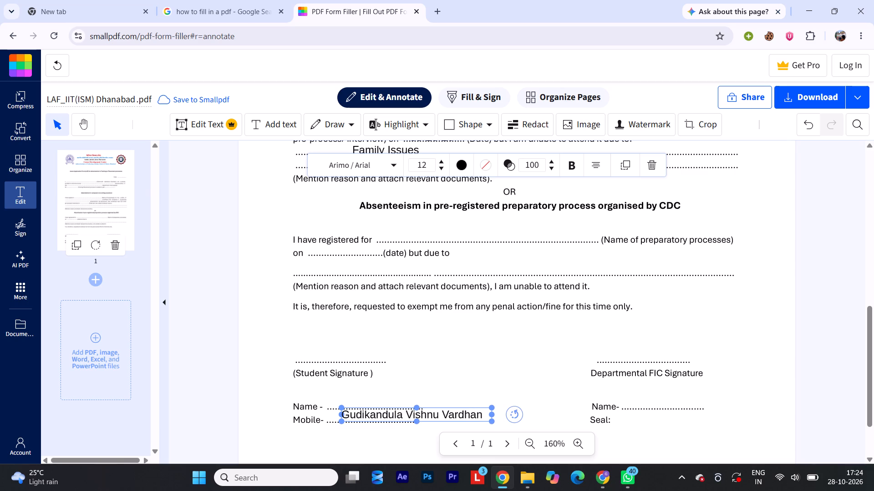
pyautogui.click(437, 397)
pyautogui.moveTo(452, 416); pyautogui.dragTo(437, 405)
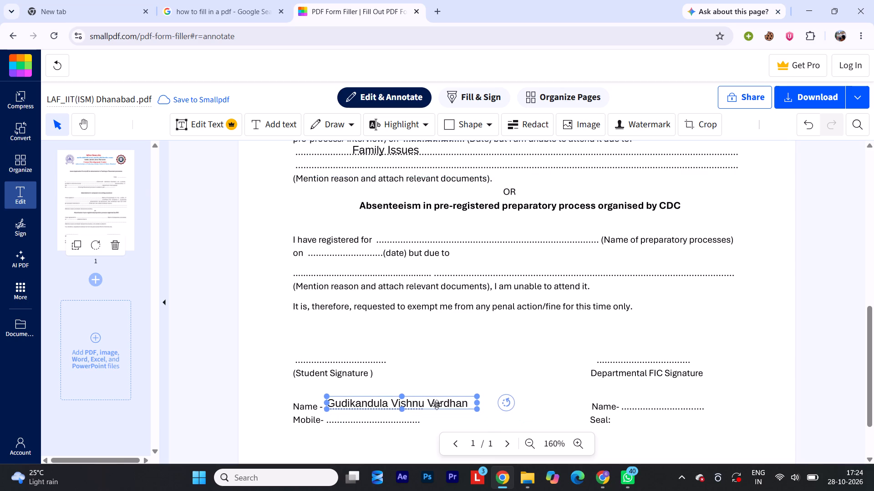
pyautogui.moveTo(437, 405); pyautogui.dragTo(439, 405)
pyautogui.click(514, 425)
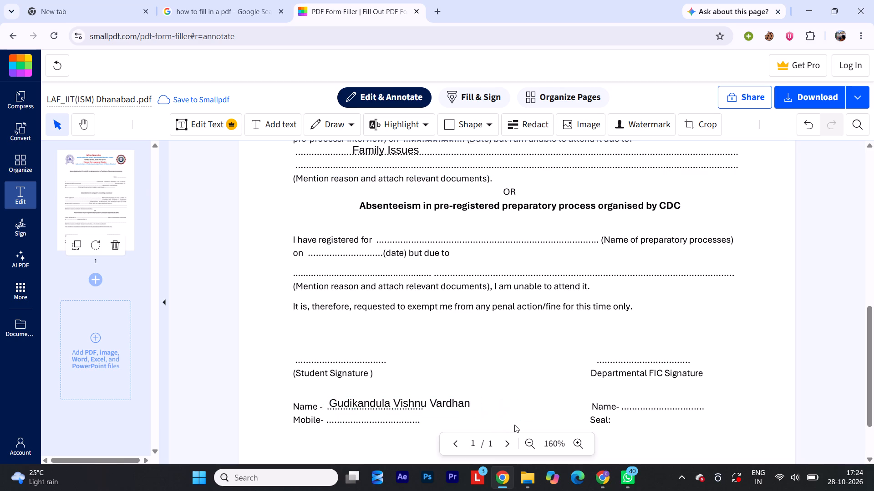
# Begin filling in the Mobile blank below the student's name.
pyautogui.click(388, 415)
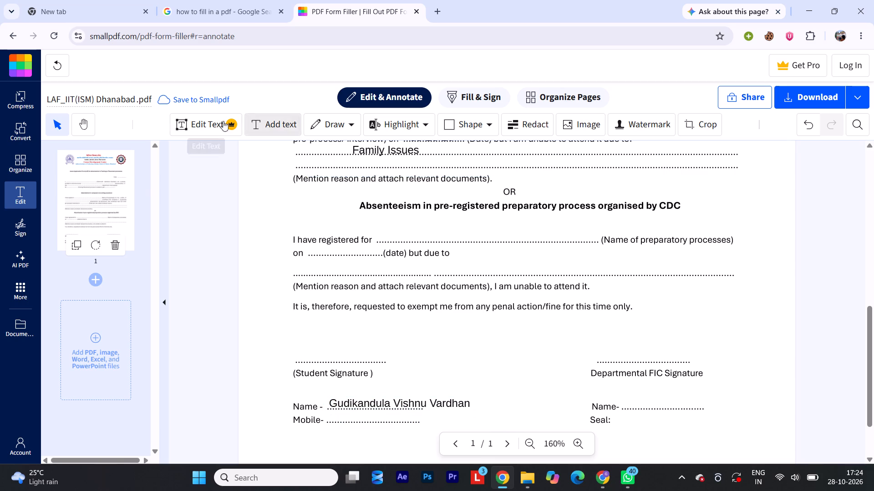
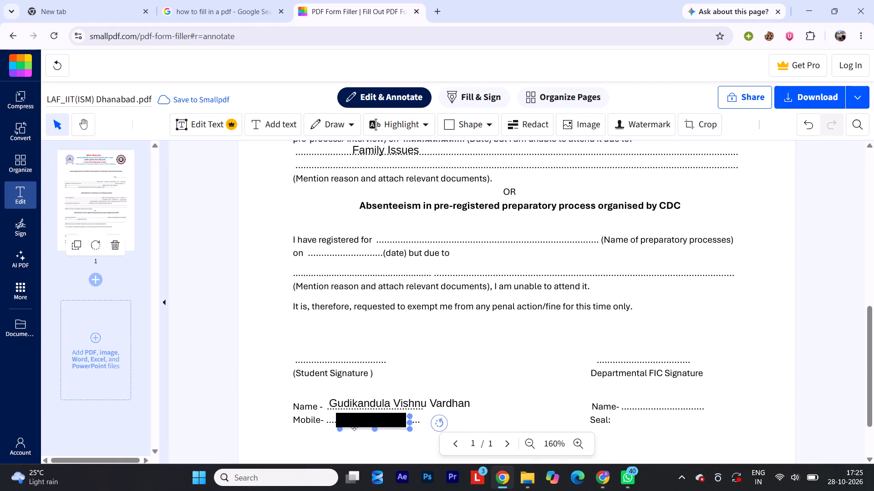
# Align the mobile number text box on the Mobile blank below the student's name.
pyautogui.moveTo(354, 426); pyautogui.dragTo(351, 362)
pyautogui.click(520, 397)
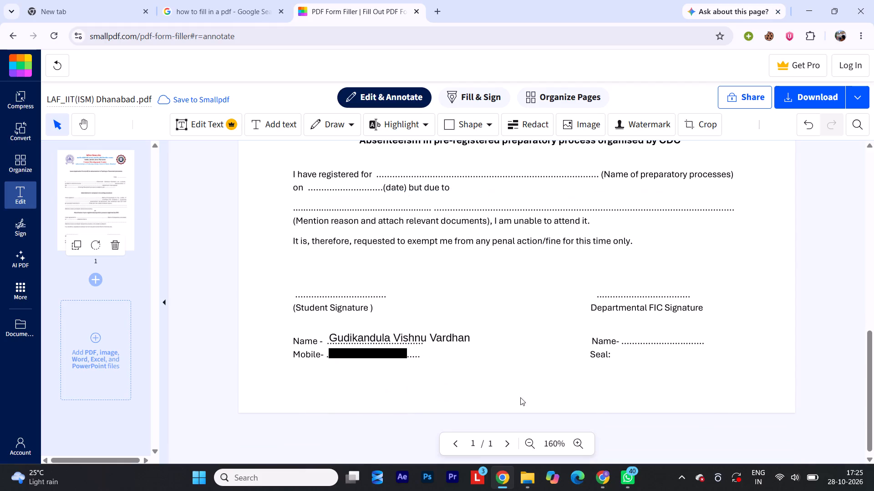
# Add a text box with the student's name, surname shortened to the initial G., and align it on the Student Signature line.
pyautogui.click(285, 130)
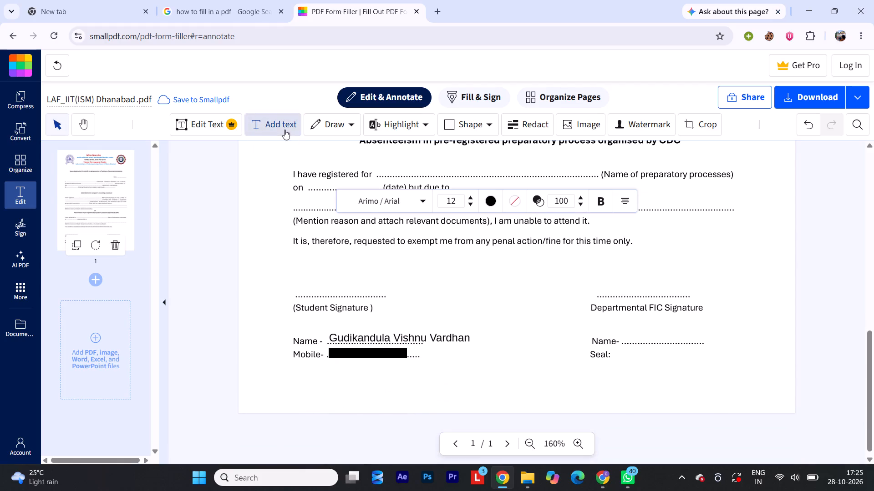
pyautogui.click(330, 294)
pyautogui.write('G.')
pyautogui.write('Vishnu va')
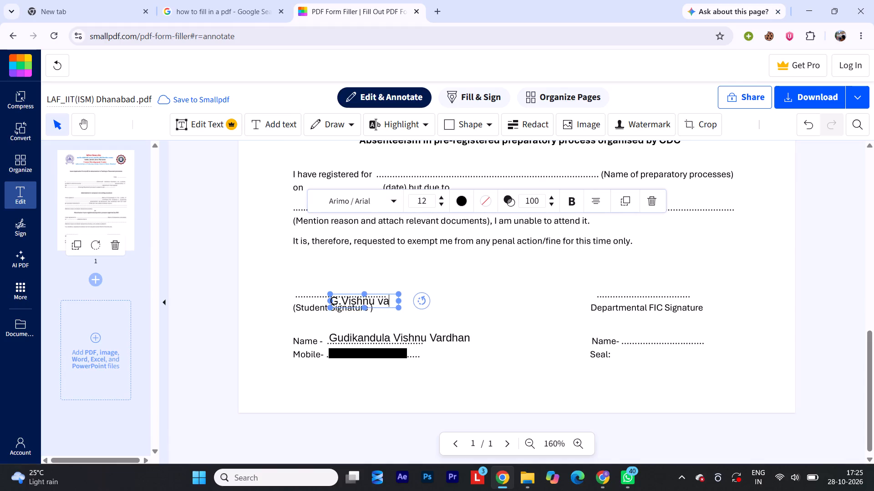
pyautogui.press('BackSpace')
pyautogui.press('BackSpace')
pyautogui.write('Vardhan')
pyautogui.click(404, 319)
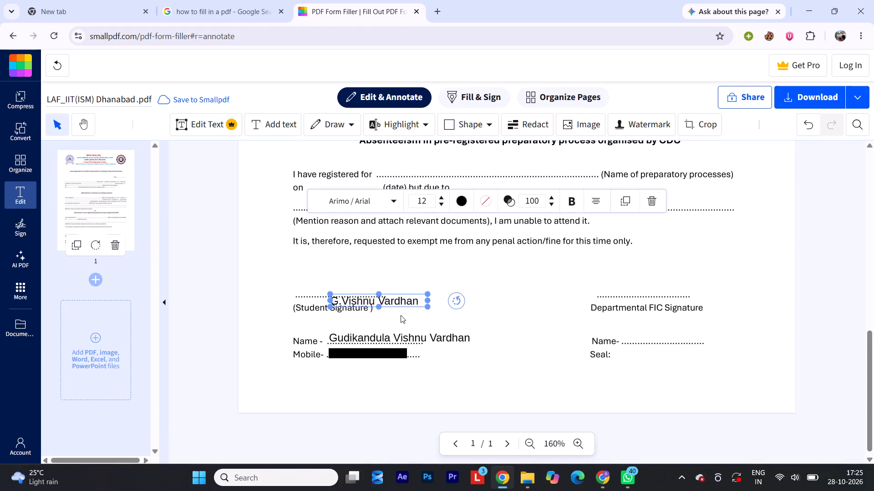
pyautogui.moveTo(395, 304); pyautogui.dragTo(362, 293)
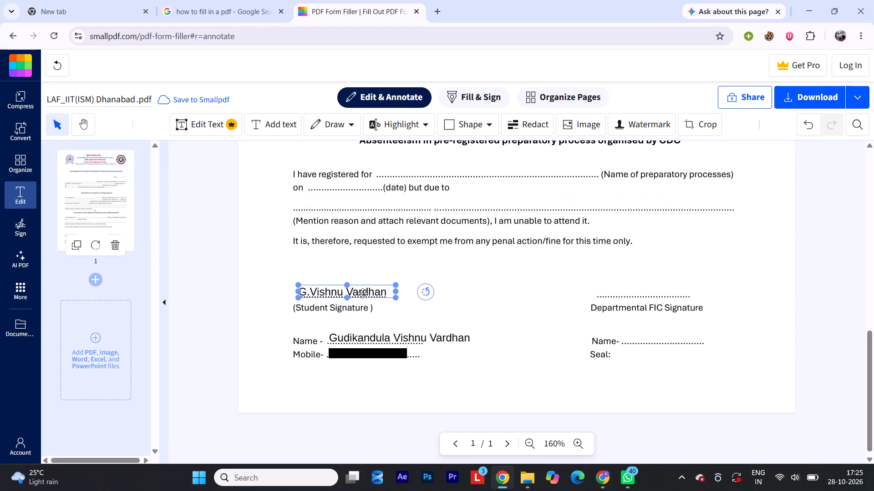
pyautogui.moveTo(362, 293); pyautogui.dragTo(361, 293)
pyautogui.click(456, 328)
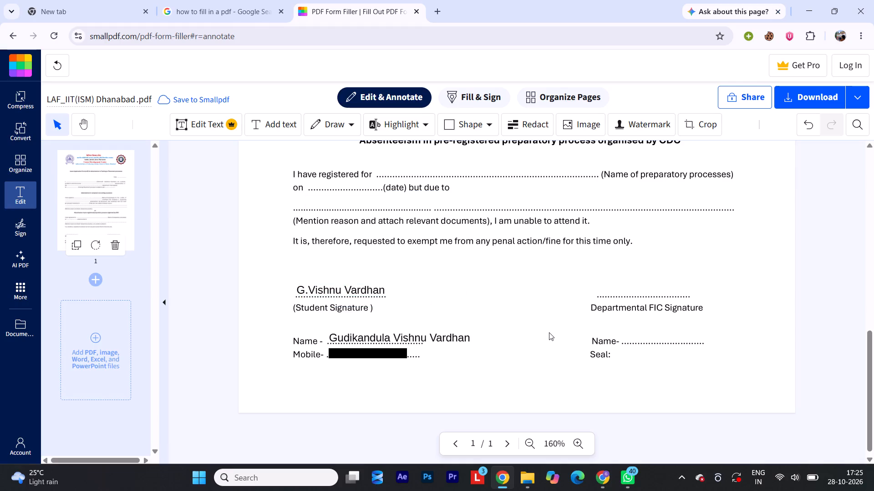
# Review the filled-in leave application form from the date and name lines down to the signature section.
pyautogui.click(549, 332)
pyautogui.scroll(-1, 549, 332)
pyautogui.scroll(1, 549, 332)
pyautogui.scroll(-1, 549, 332)
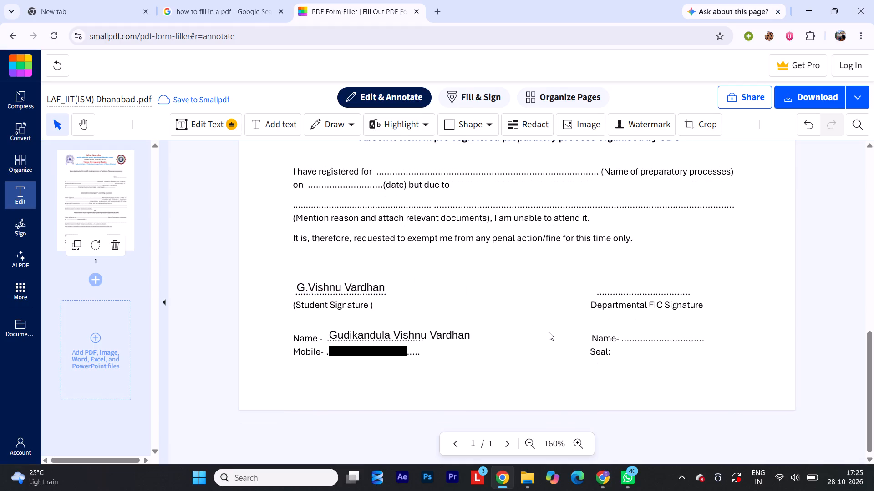
pyautogui.click(543, 346)
pyautogui.click(558, 364)
pyautogui.click(550, 342)
pyautogui.scroll(1, 550, 342)
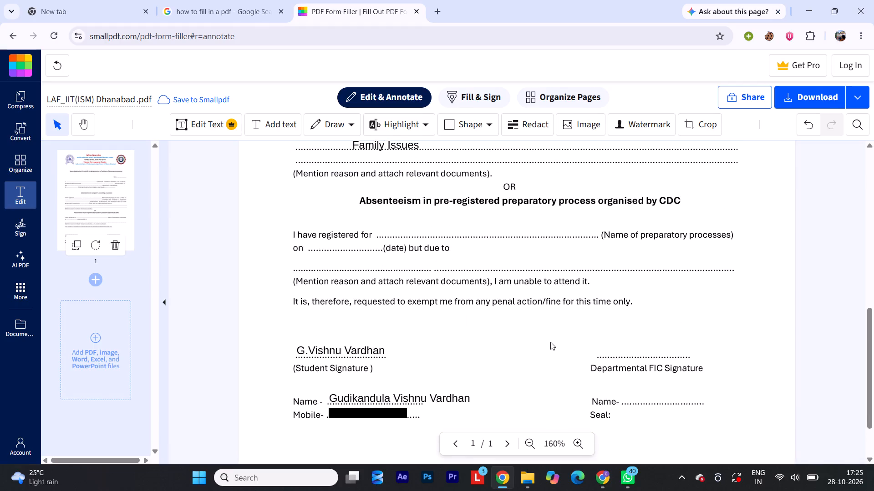
pyautogui.scroll(2, 550, 342)
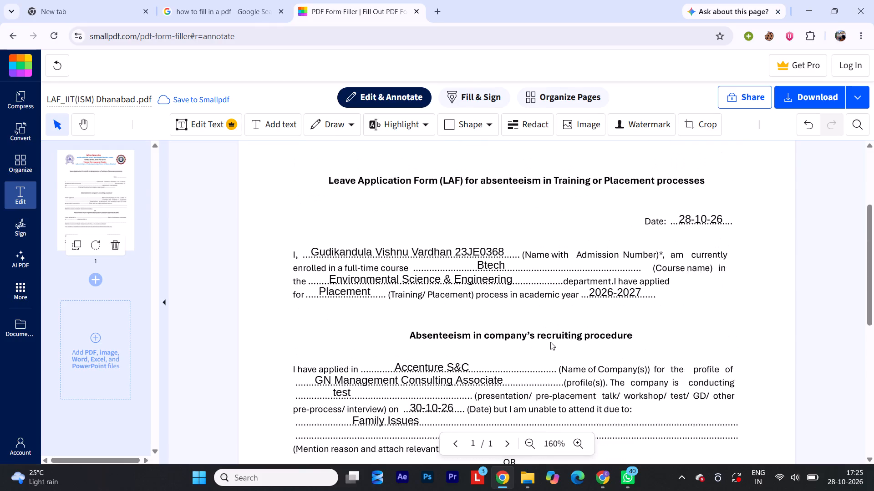
pyautogui.scroll(2, 550, 342)
pyautogui.scroll(-4, 550, 342)
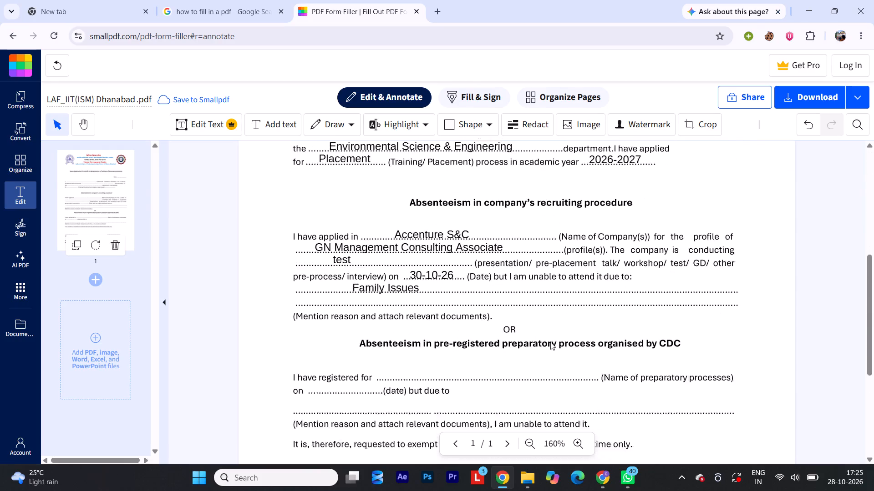
pyautogui.scroll(-3, 550, 342)
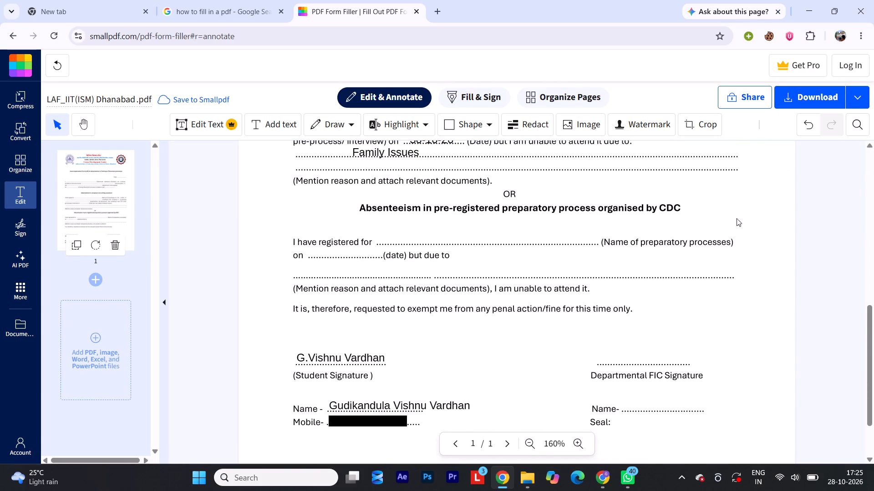
pyautogui.click(761, 264)
pyautogui.click(772, 260)
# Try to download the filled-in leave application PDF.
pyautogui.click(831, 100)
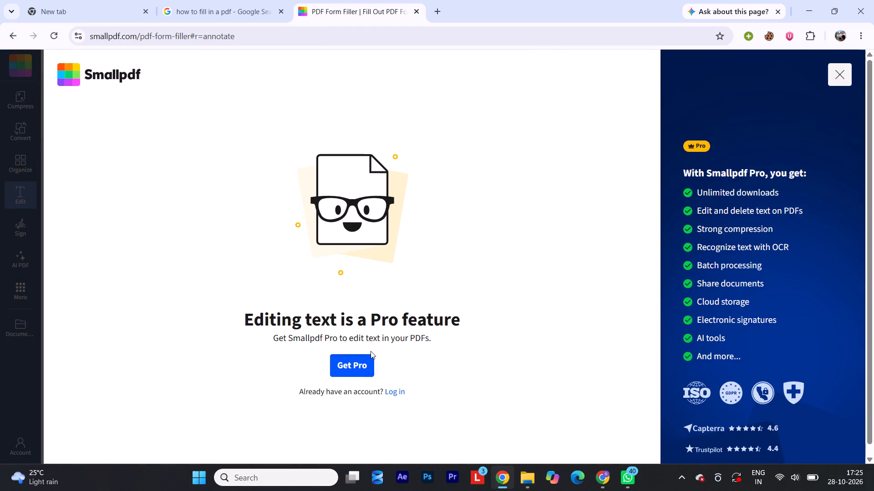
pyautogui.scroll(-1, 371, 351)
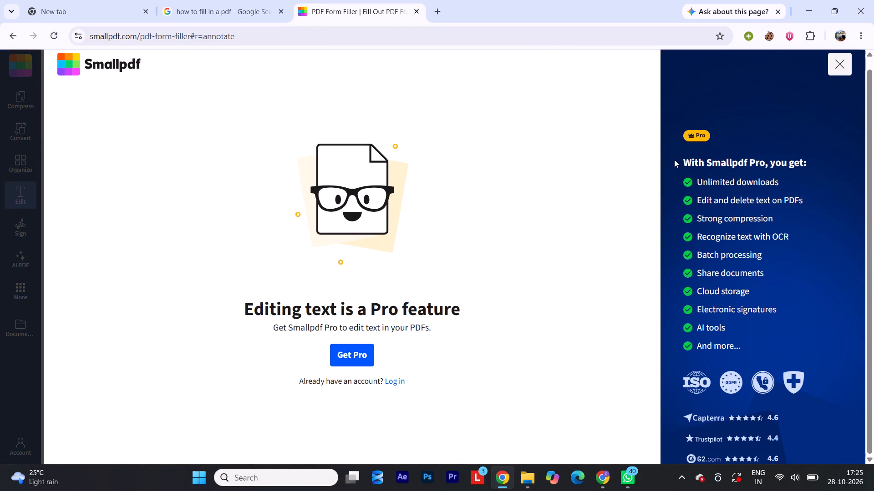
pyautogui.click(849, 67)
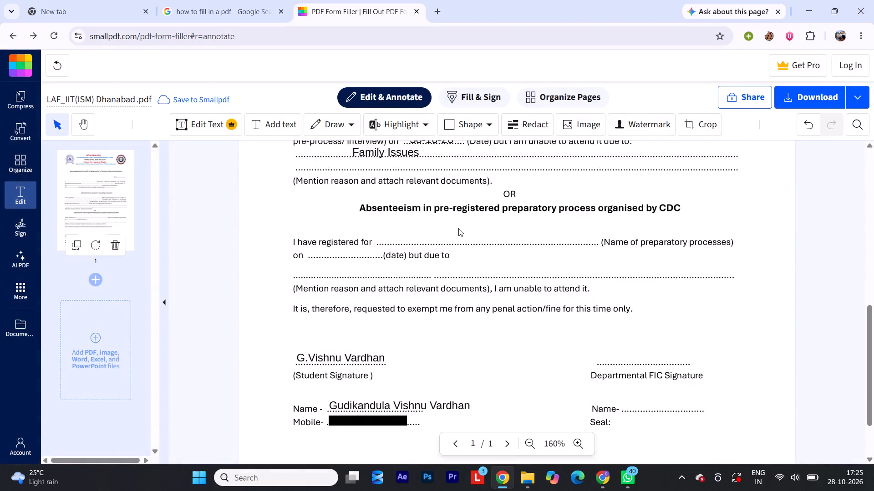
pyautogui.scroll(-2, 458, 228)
# Go back to the Google results for filling in a PDF and open PDFGuru's "Fill Out PDF Form" result.
pyautogui.click(206, 0)
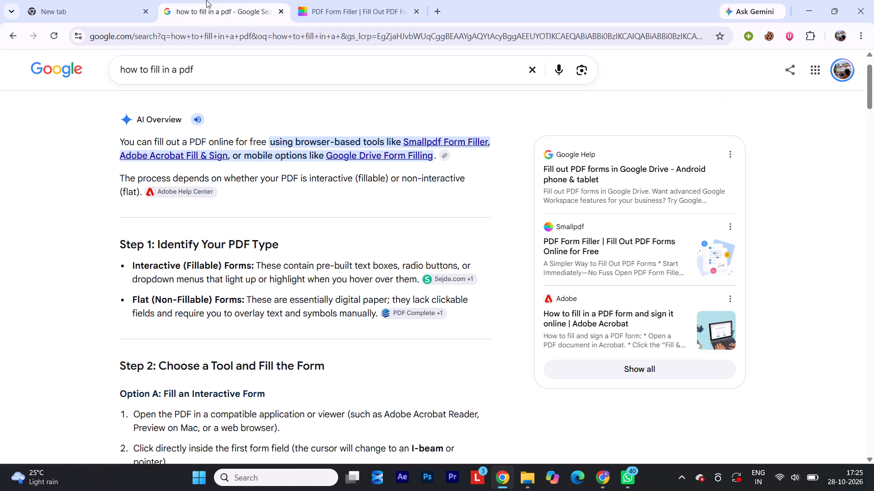
pyautogui.scroll(-2, 231, 333)
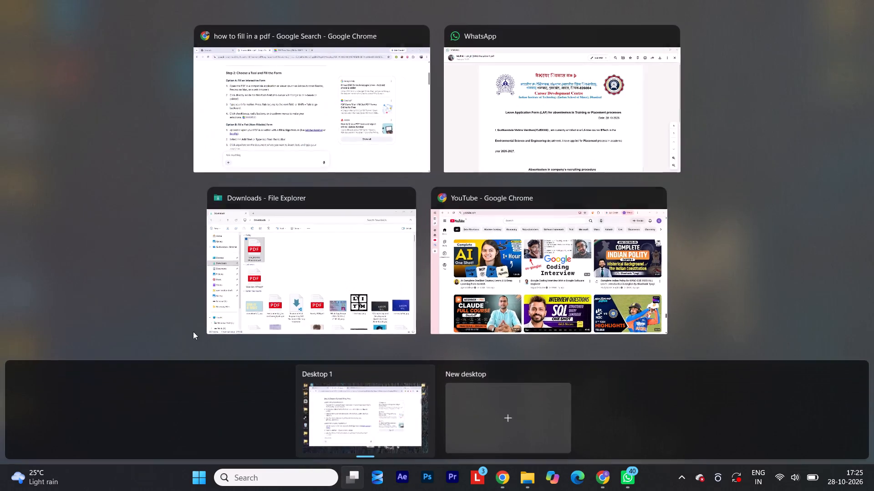
pyautogui.scroll(-3, 48, 331)
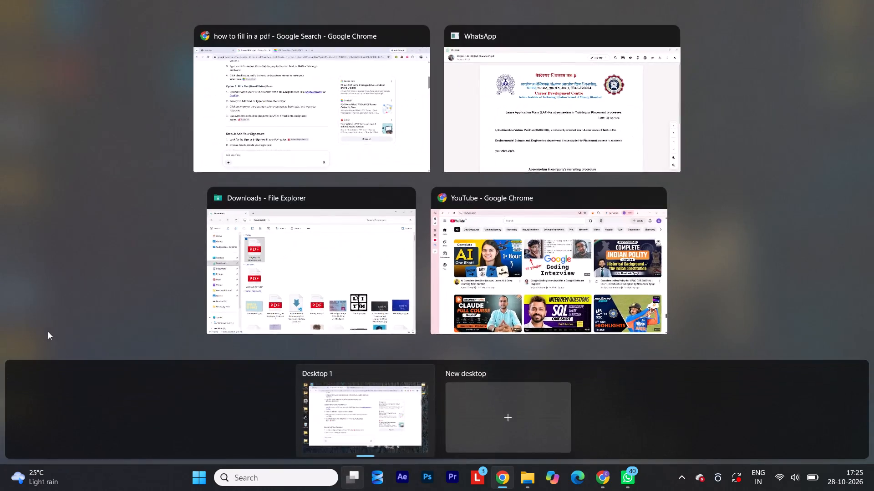
pyautogui.scroll(-8, 48, 331)
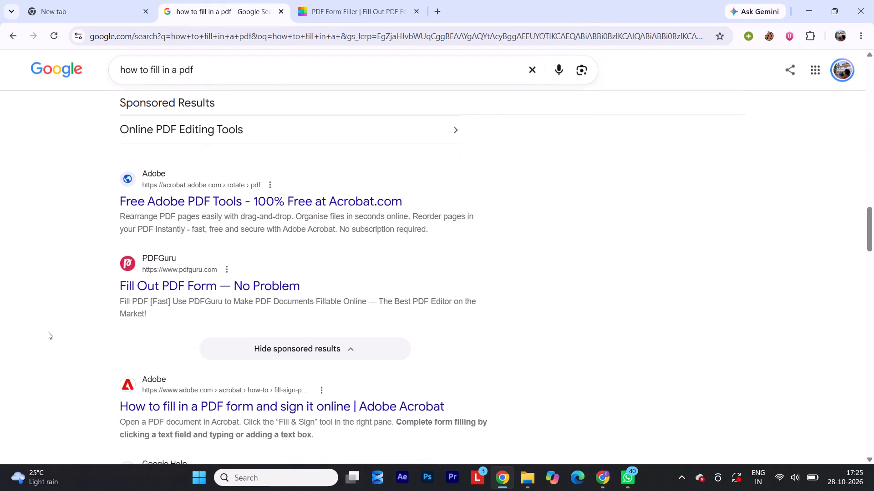
pyautogui.scroll(-1, 48, 331)
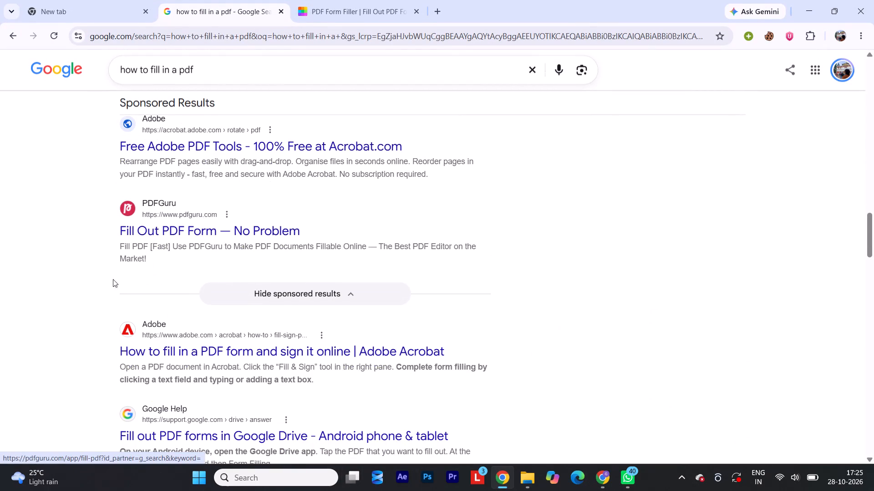
pyautogui.click(141, 235)
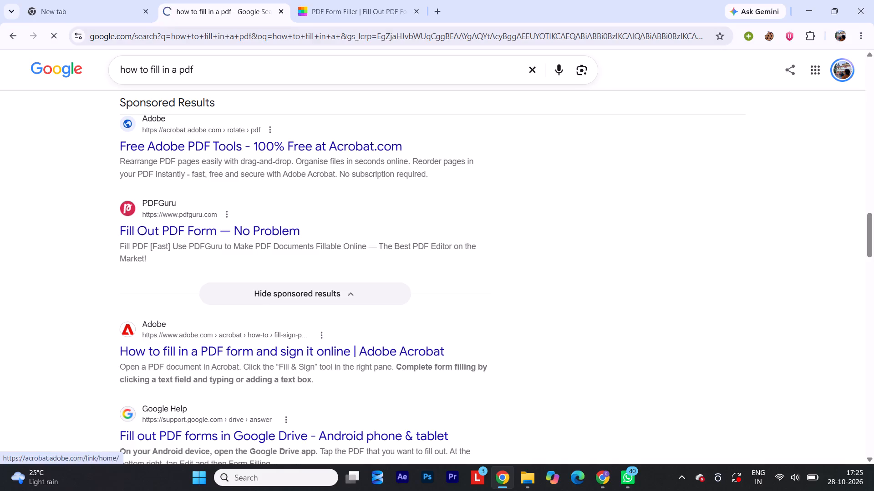
# Return to the Smallpdf form, retry the download and start logging in to an account.
pyautogui.click(351, 0)
pyautogui.click(804, 89)
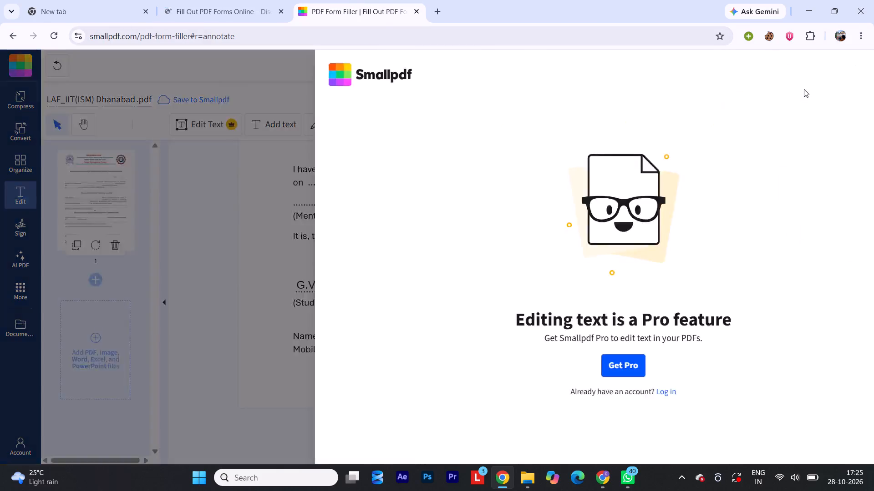
pyautogui.click(393, 394)
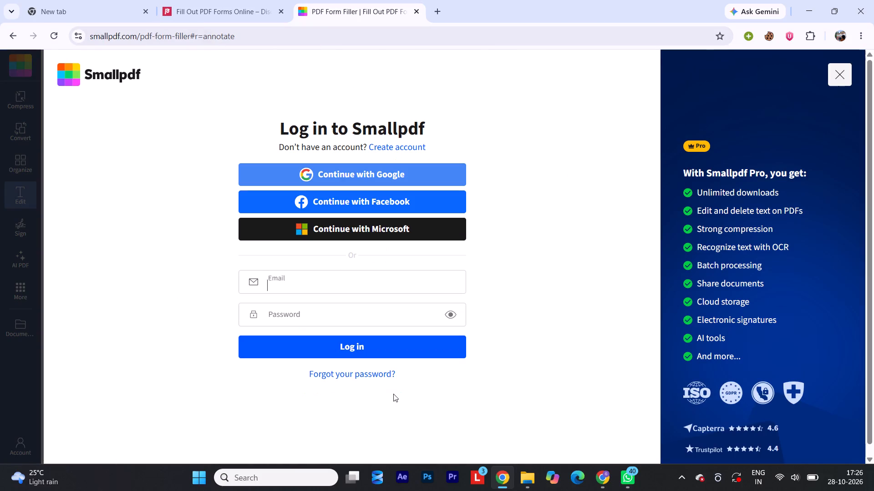
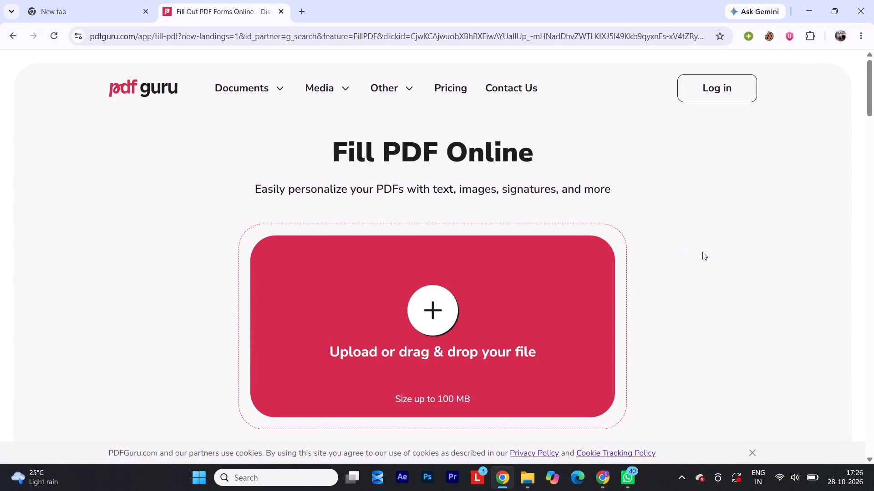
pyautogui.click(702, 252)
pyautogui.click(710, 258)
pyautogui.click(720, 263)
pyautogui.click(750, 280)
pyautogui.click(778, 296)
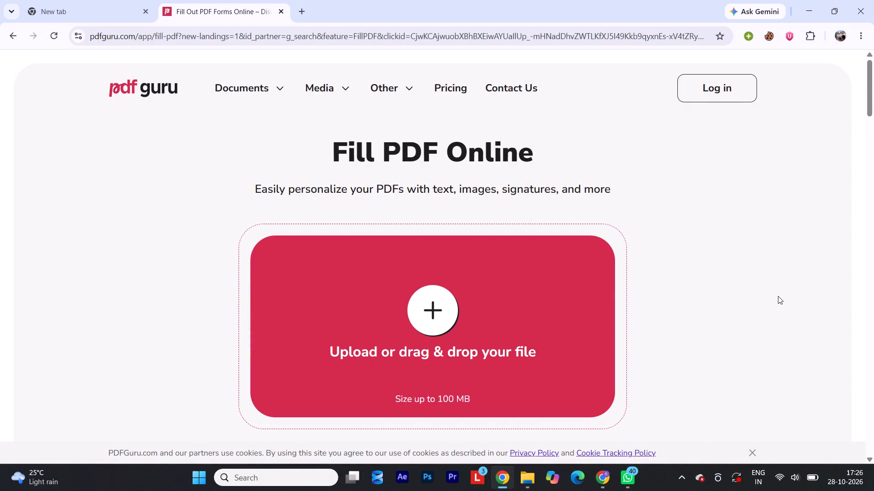
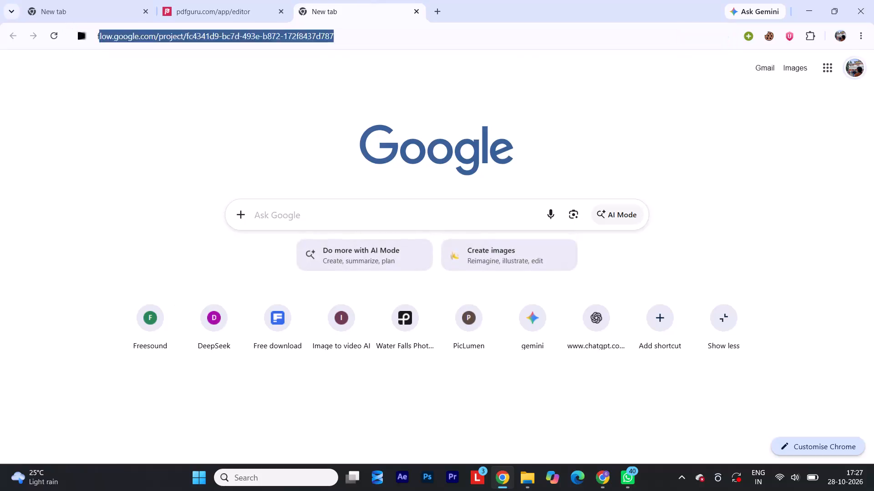
# Search Google for figma in the empty new tab.
pyautogui.press('BackSpace')
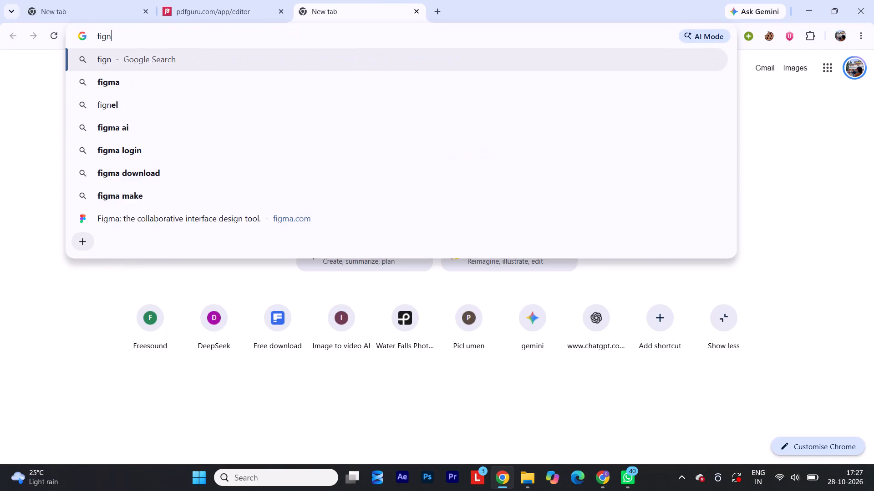
pyautogui.write('ma')
pyautogui.press('Return')
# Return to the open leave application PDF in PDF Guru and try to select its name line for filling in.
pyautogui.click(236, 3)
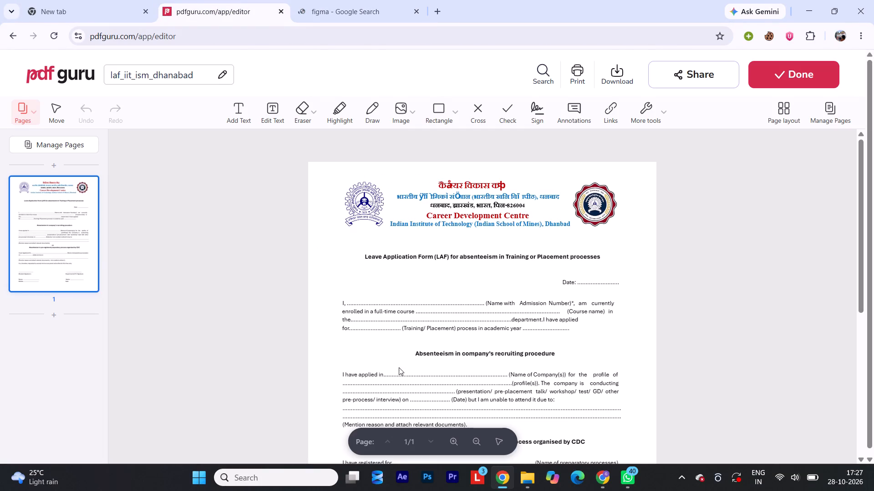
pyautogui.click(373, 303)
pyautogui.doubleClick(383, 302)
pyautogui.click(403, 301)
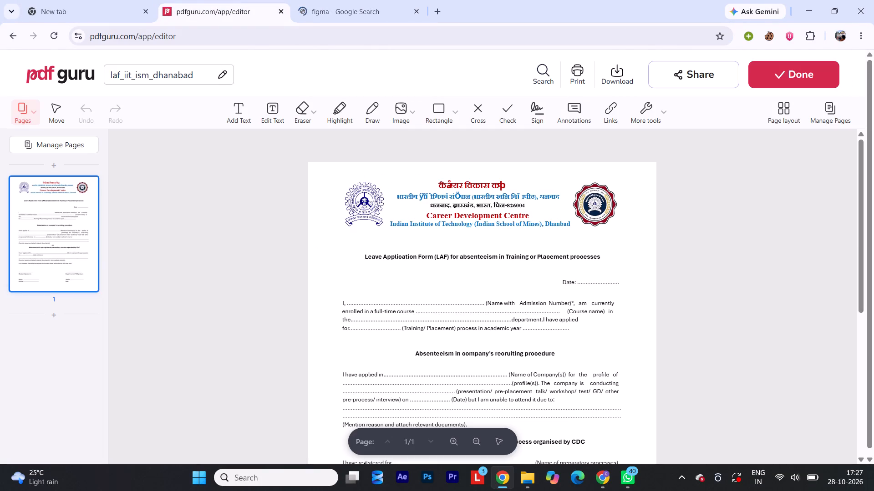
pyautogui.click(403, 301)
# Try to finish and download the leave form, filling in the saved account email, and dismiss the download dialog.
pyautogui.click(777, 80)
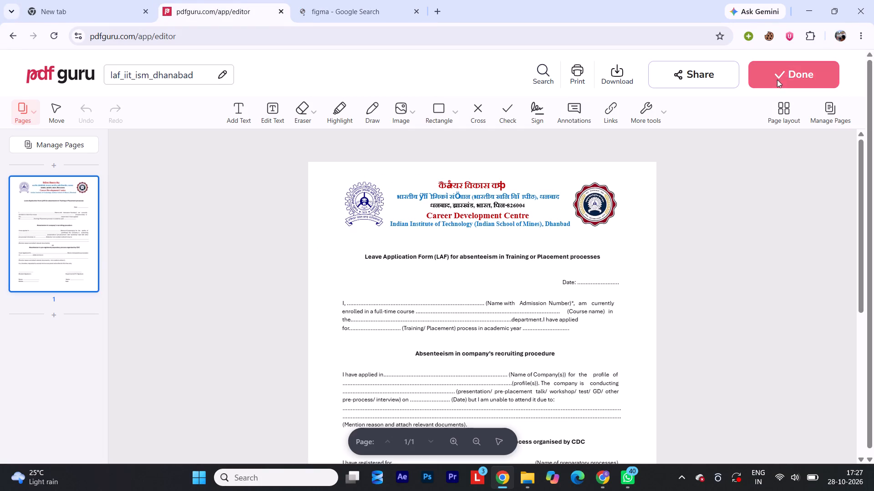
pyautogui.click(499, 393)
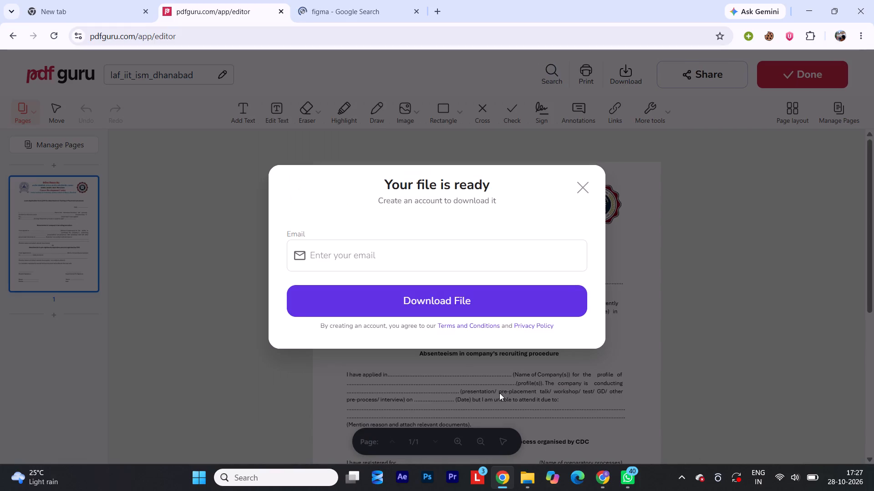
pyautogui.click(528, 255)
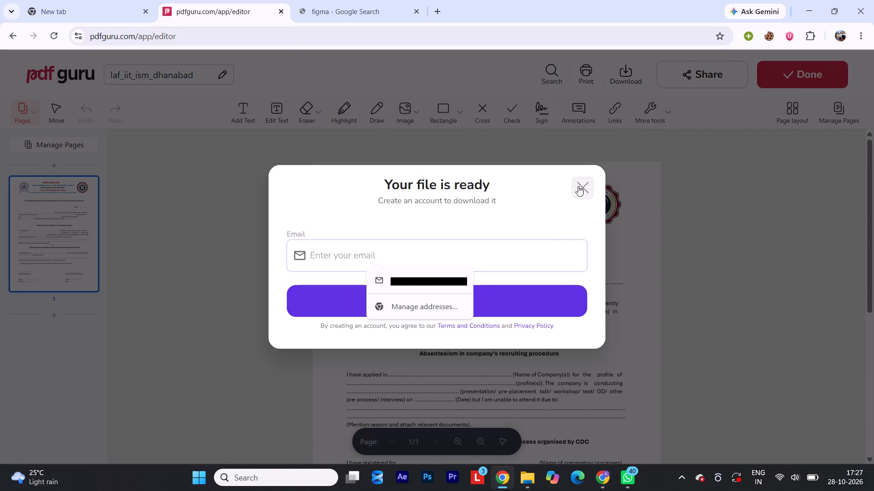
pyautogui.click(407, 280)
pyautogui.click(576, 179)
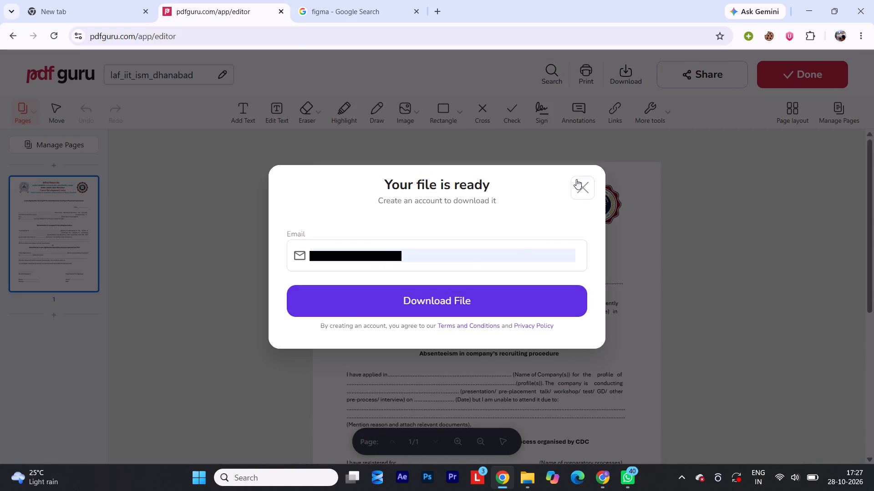
# Go to Figma from the Google search results and open the Untitled FigJam board edited 8 months ago.
pyautogui.click(402, 3)
pyautogui.click(315, 180)
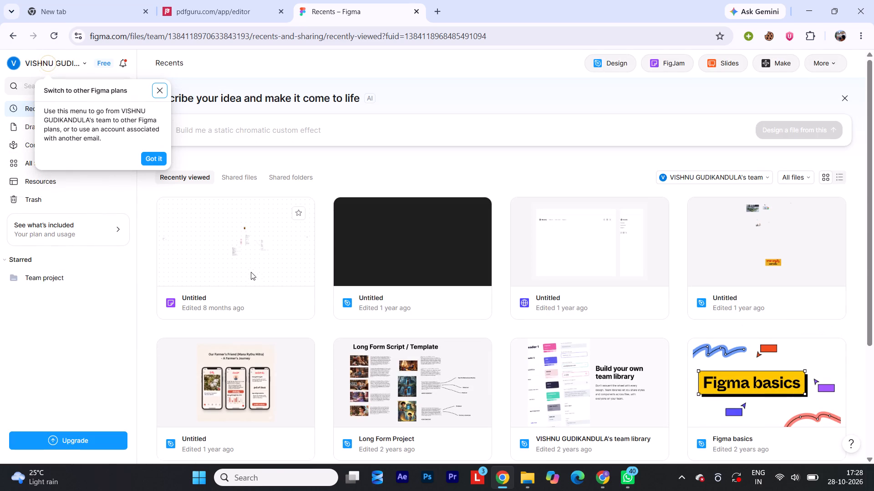
pyautogui.click(198, 243)
pyautogui.doubleClick(211, 240)
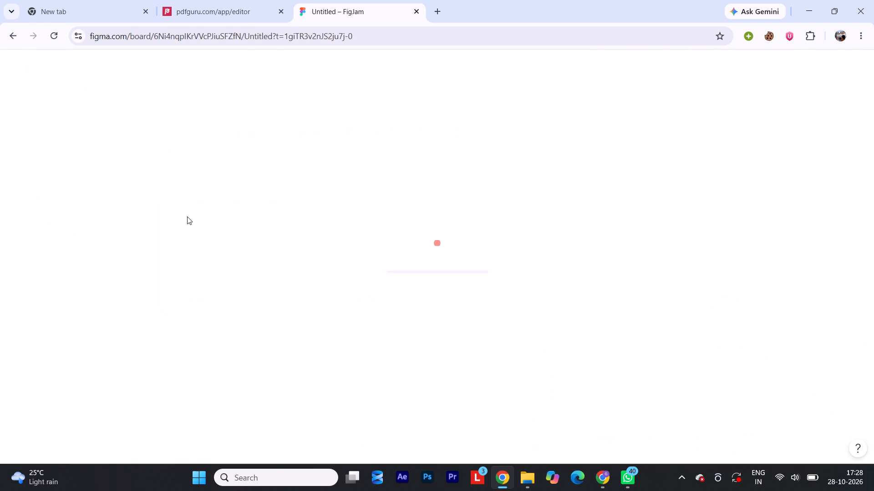
# Try to bring LAF_IIT(ISM) Dhanabad.pdf from the Downloads folder onto the open FigJam board.
pyautogui.click(533, 482)
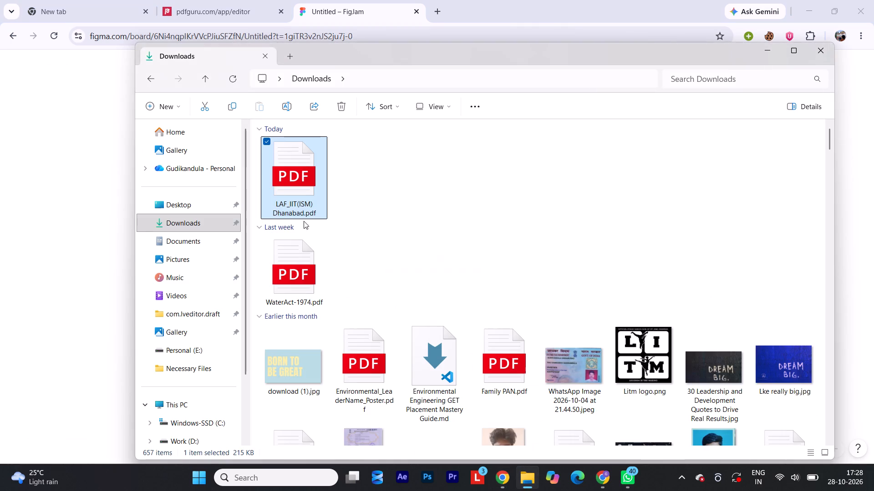
pyautogui.moveTo(293, 200); pyautogui.dragTo(259, 189)
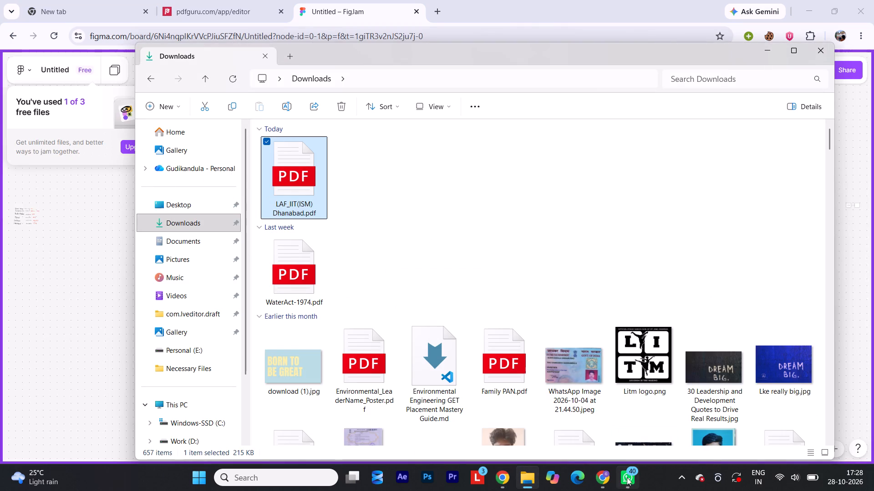
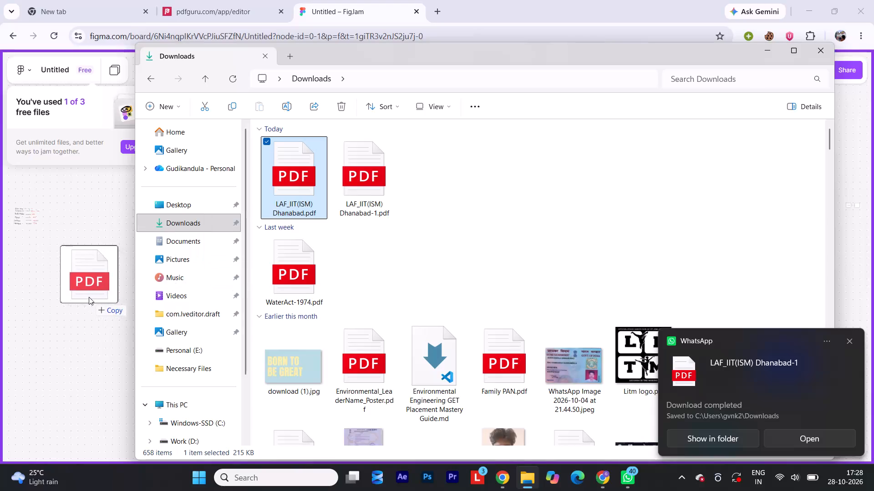
# Import LAF_IIT(ISM) Dhanabad.pdf from the Downloads folder into the Untitled FigJam board, choosing Mural as the file source.
pyautogui.moveTo(385, 185); pyautogui.dragTo(101, 305)
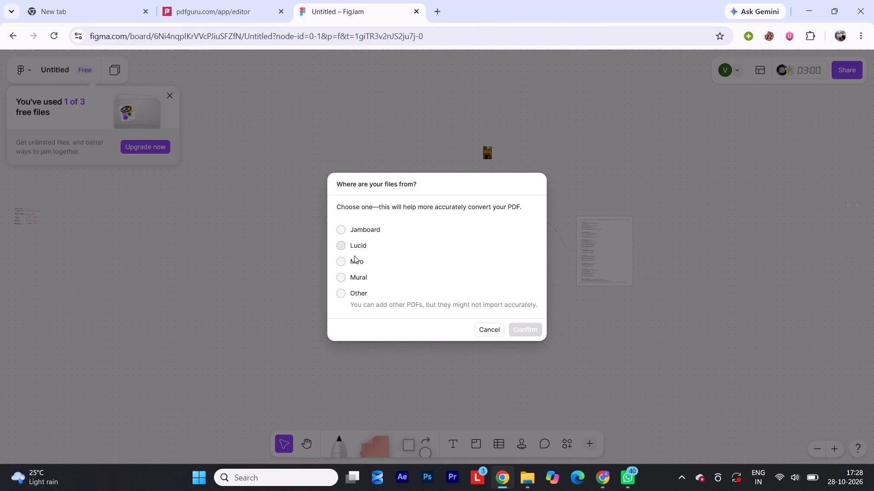
pyautogui.click(363, 272)
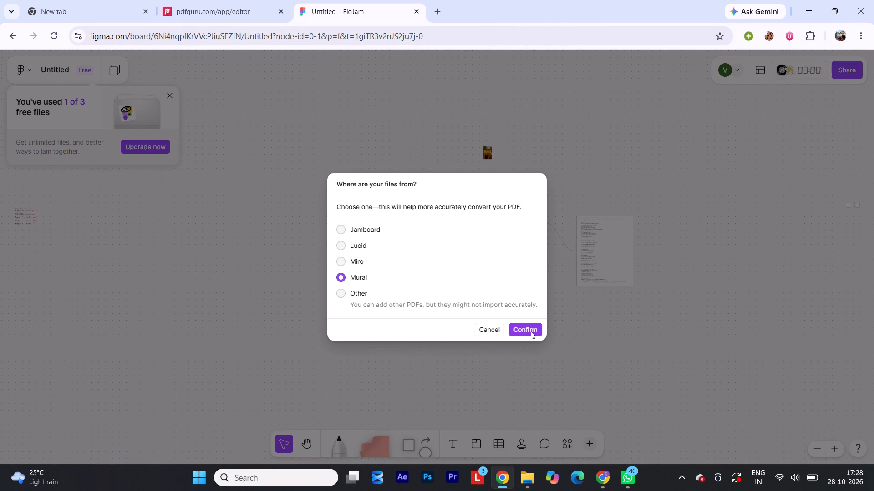
pyautogui.click(531, 331)
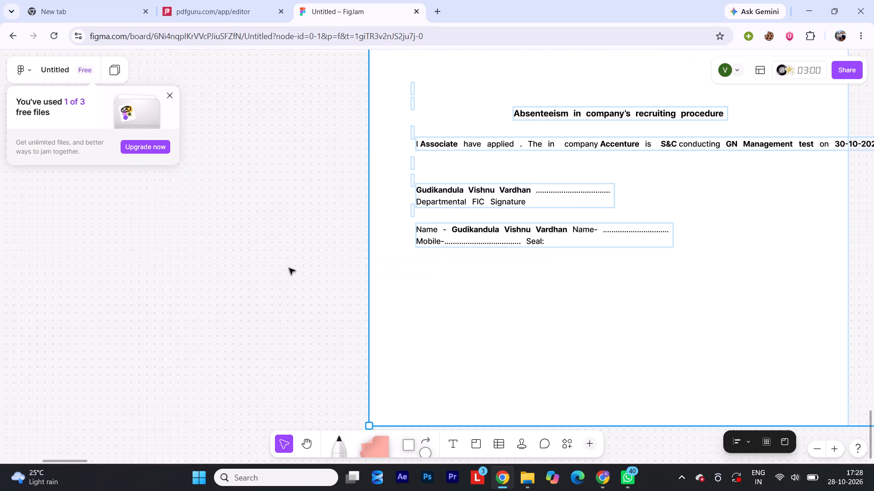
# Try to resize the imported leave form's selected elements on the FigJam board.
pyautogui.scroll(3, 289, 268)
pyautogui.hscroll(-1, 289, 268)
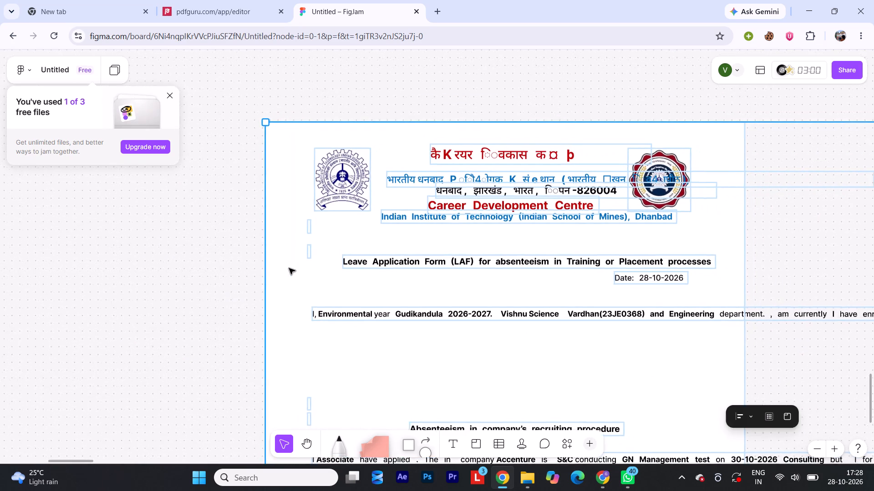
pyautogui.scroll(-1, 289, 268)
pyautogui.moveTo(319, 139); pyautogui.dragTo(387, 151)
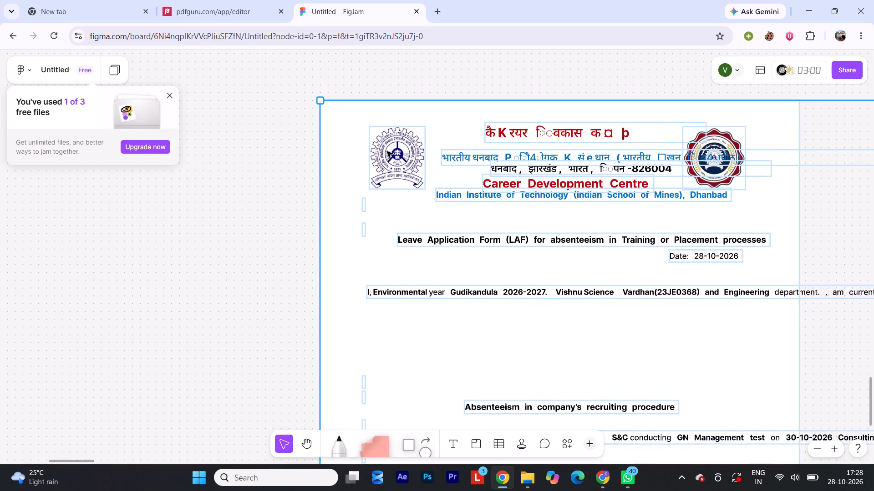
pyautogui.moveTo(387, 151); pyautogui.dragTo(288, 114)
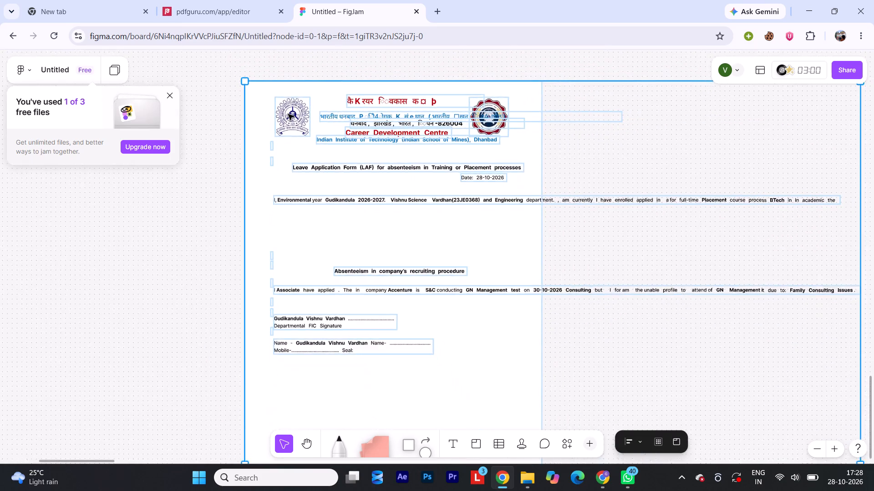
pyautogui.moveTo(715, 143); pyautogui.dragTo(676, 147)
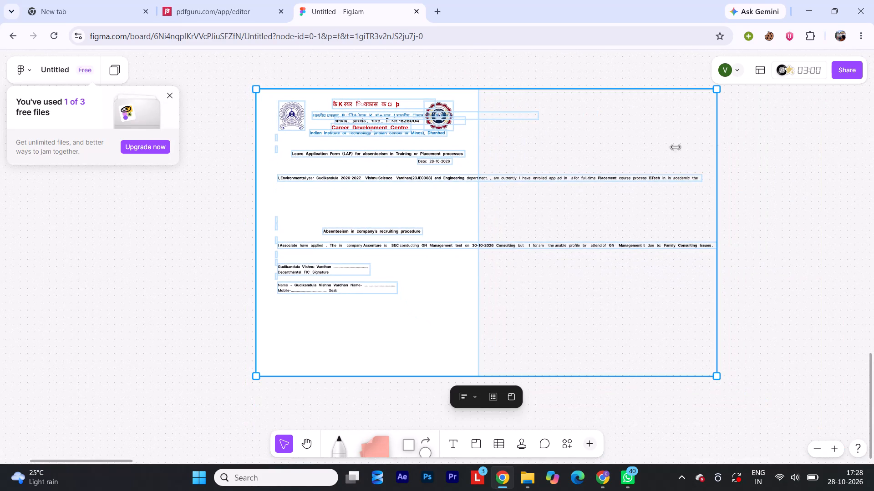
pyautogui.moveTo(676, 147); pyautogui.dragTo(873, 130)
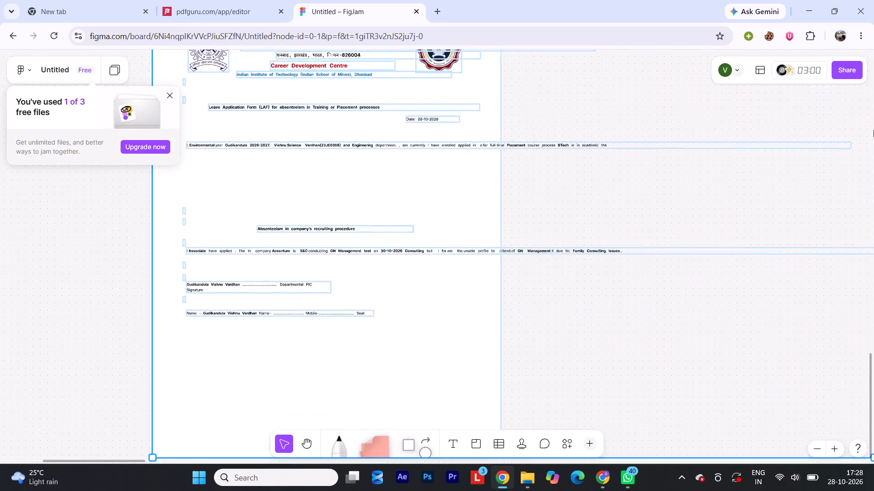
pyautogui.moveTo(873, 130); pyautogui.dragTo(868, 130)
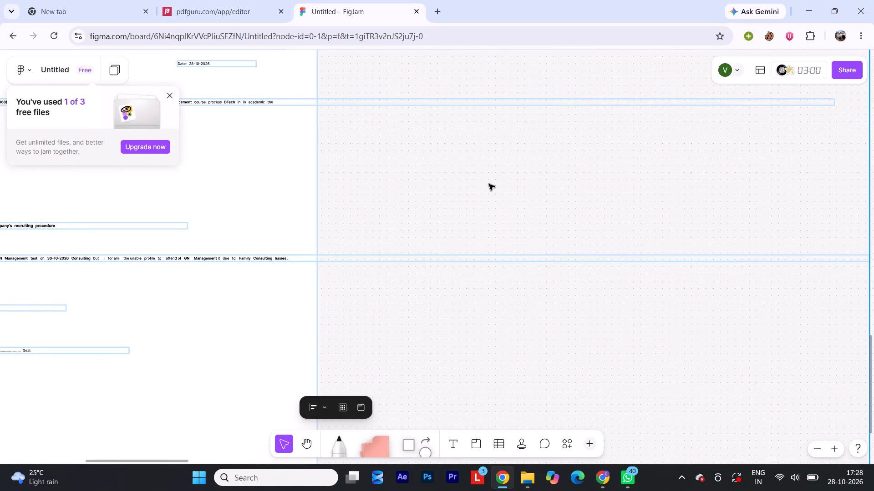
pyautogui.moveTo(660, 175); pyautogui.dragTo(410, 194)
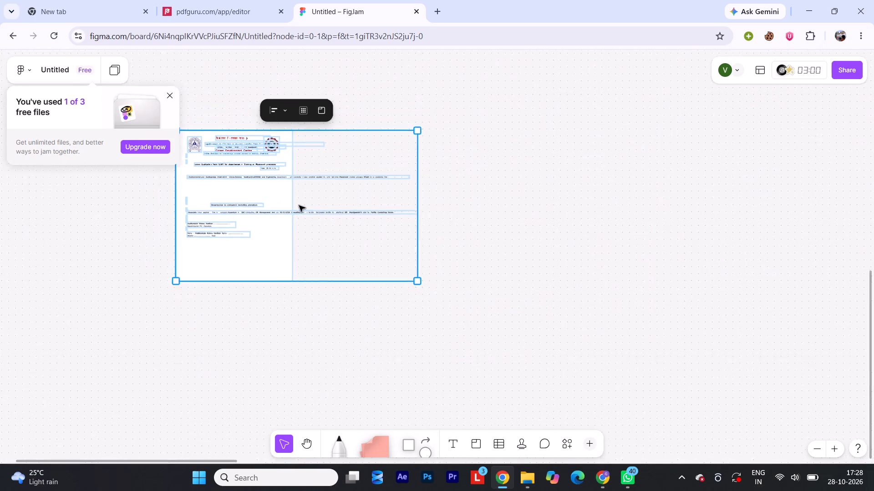
# Delete the imported leave form from the FigJam board.
pyautogui.press('Delete')
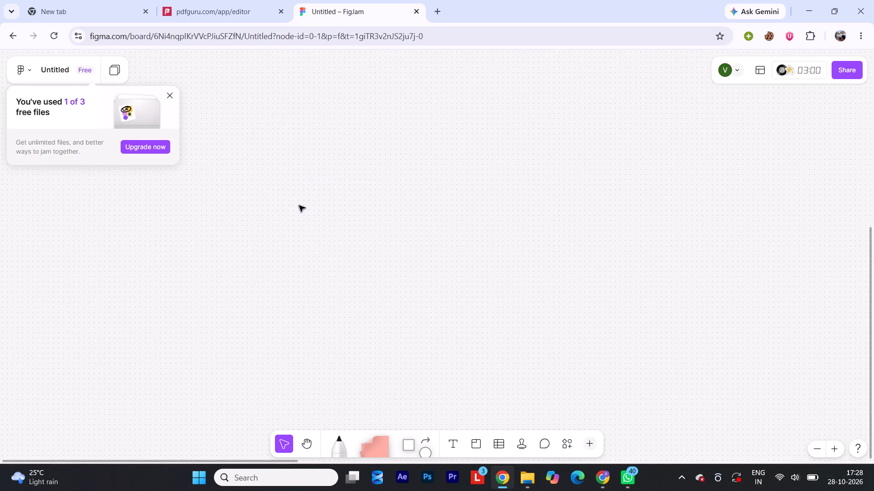
# Open the filled leave form LAF_IIT(ISM) Dhanabad-1.pdf from the Downloads folder and check the viewer's additional options.
pyautogui.click(524, 484)
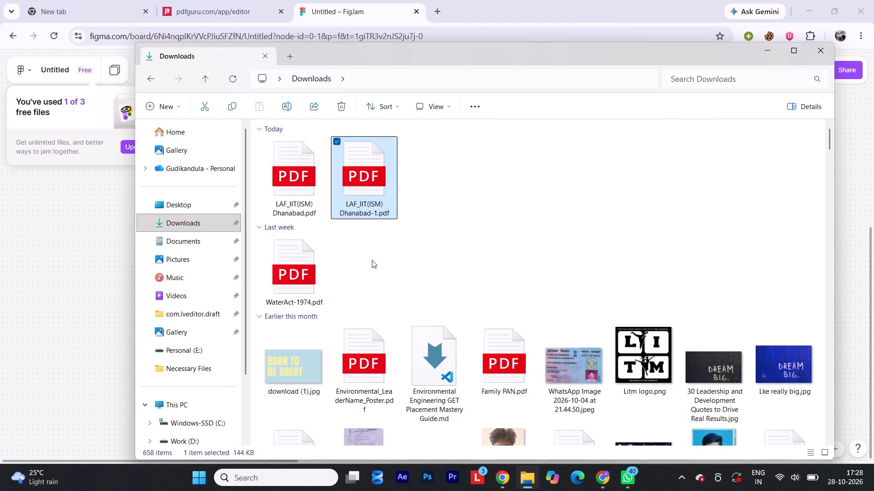
pyautogui.doubleClick(362, 171)
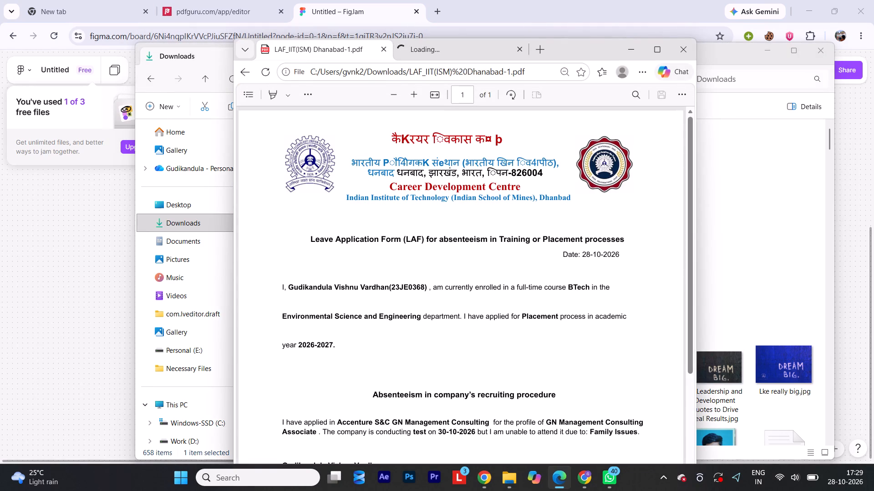
pyautogui.scroll(1, 280, 173)
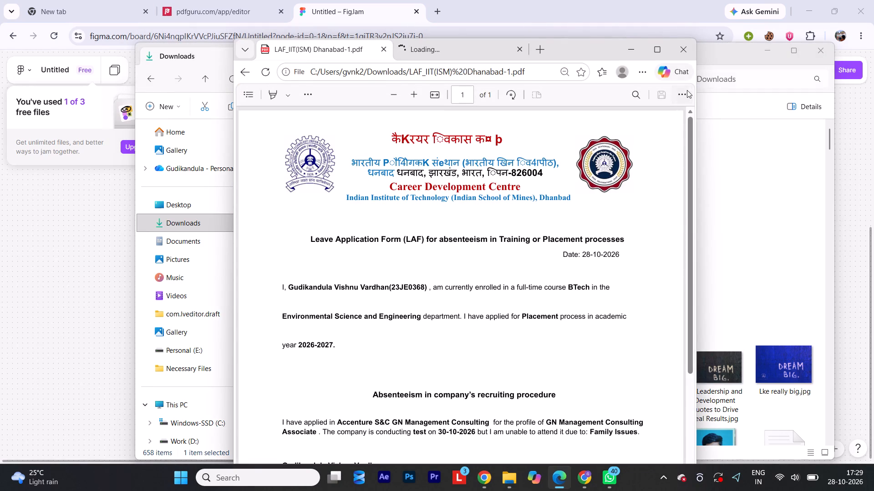
pyautogui.click(687, 89)
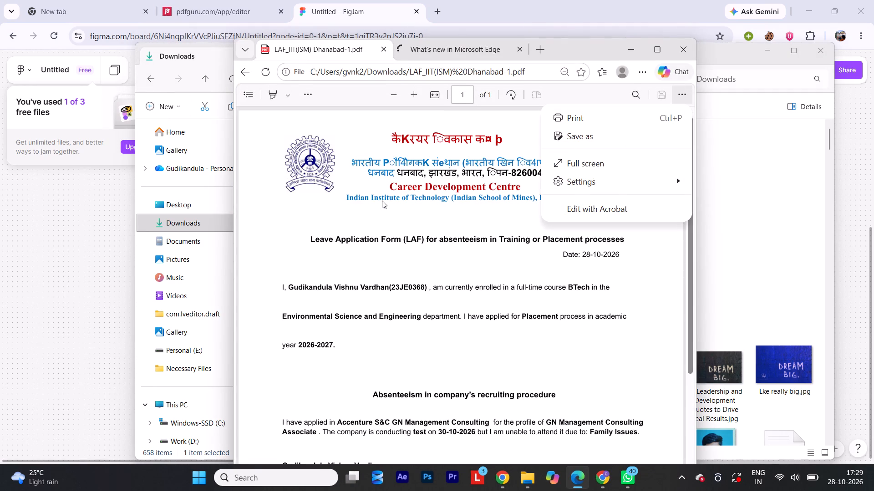
# Return to the Downloads folder and look through the apps available for opening LAF_IIT(ISM) Dhanabad-1.pdf.
pyautogui.click(213, 223)
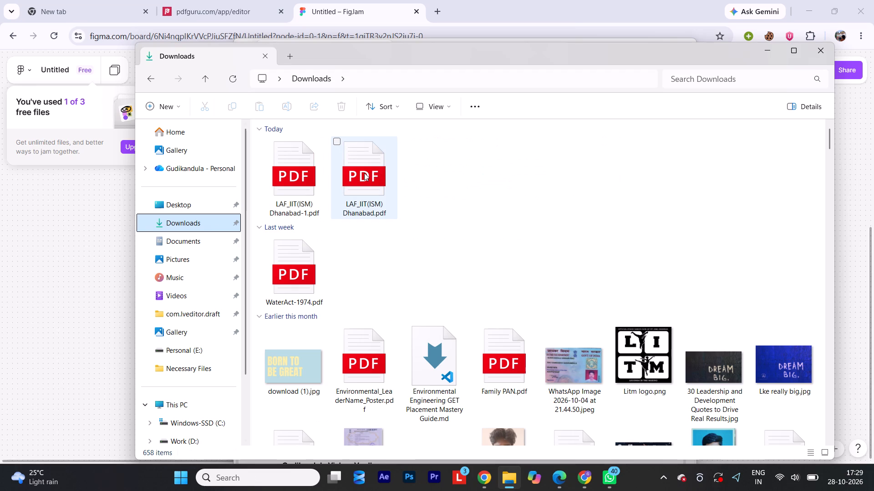
pyautogui.click(311, 185)
pyautogui.click(311, 185)
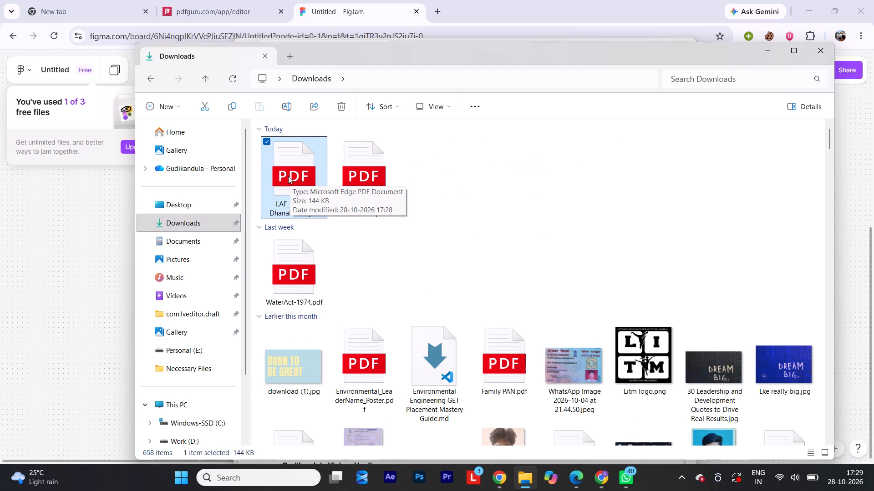
pyautogui.click(286, 170)
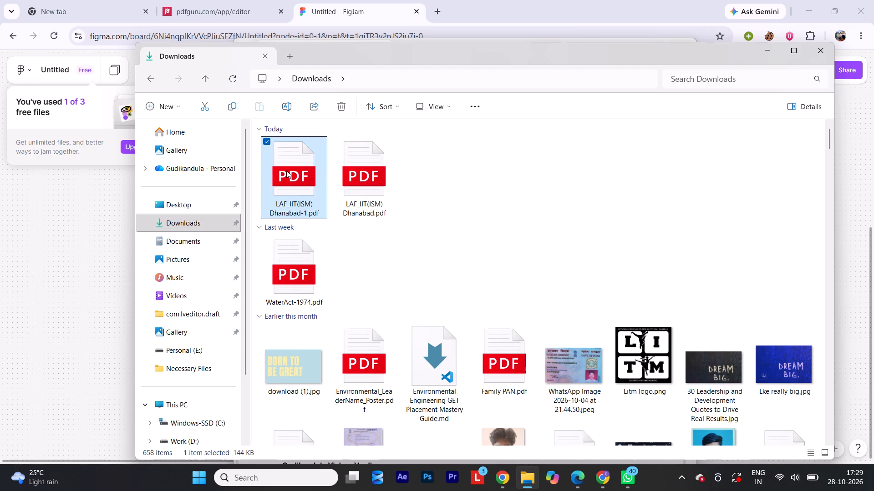
pyautogui.click(298, 180)
pyautogui.rightClick(298, 180)
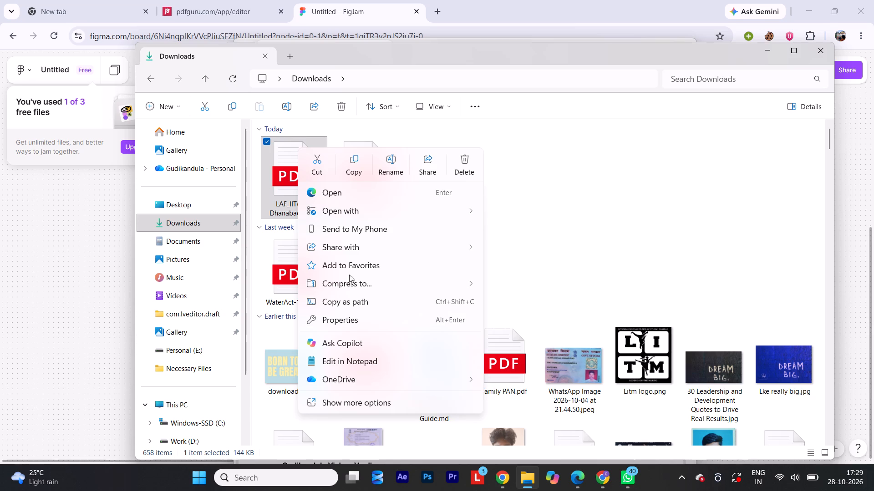
pyautogui.click(418, 215)
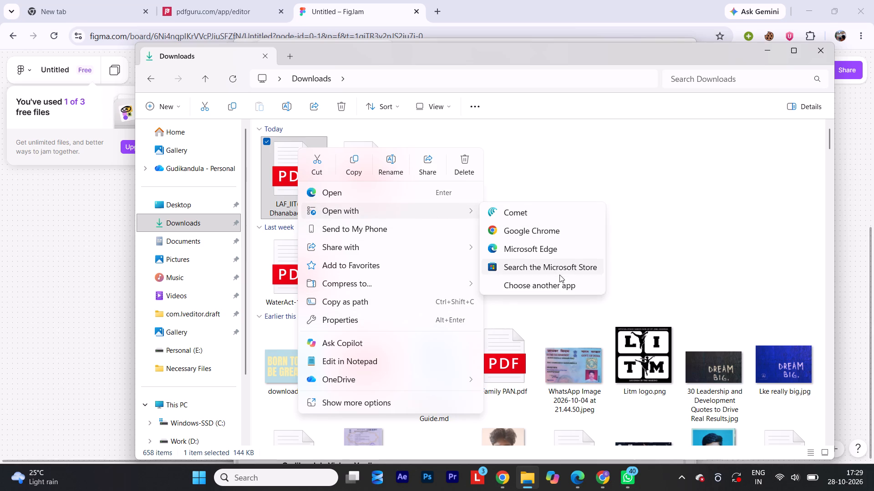
pyautogui.click(562, 280)
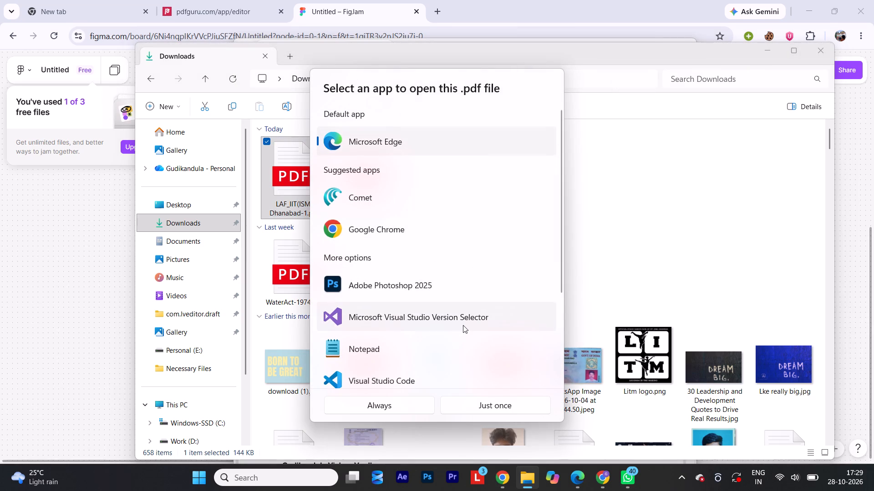
pyautogui.scroll(-1, 464, 326)
pyautogui.scroll(-1, 549, 273)
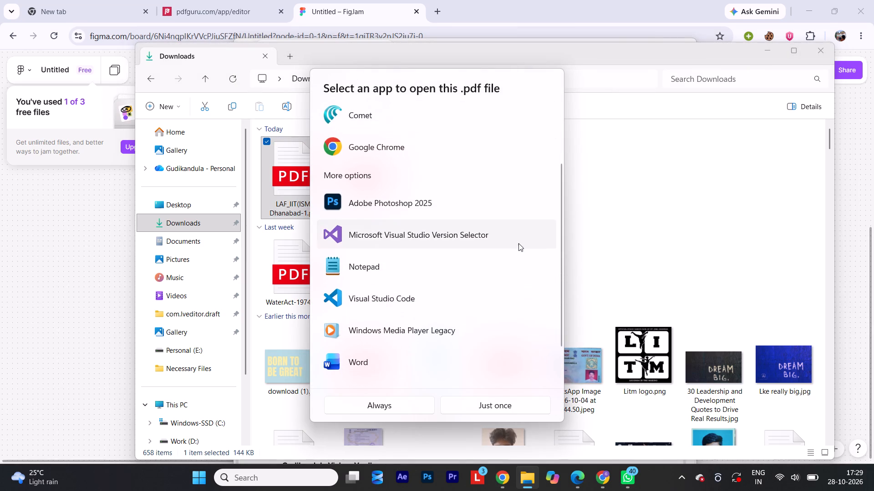
pyautogui.scroll(-1, 559, 264)
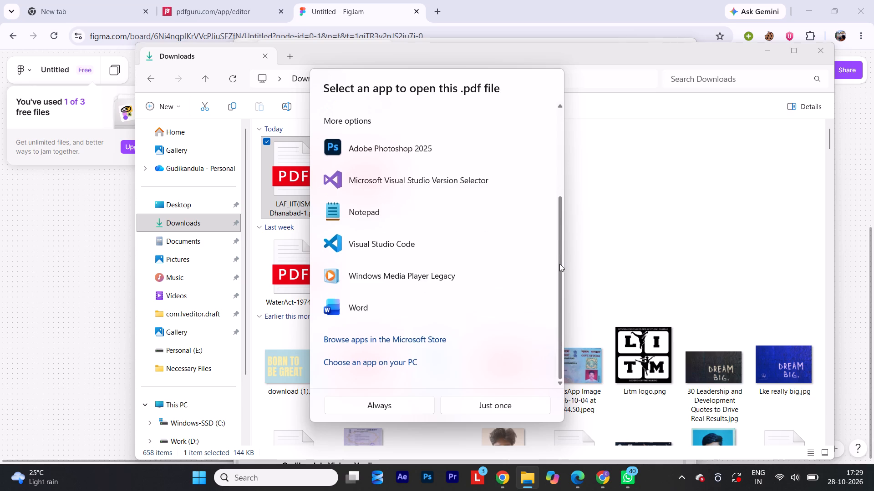
pyautogui.scroll(-1, 559, 264)
pyautogui.click(671, 254)
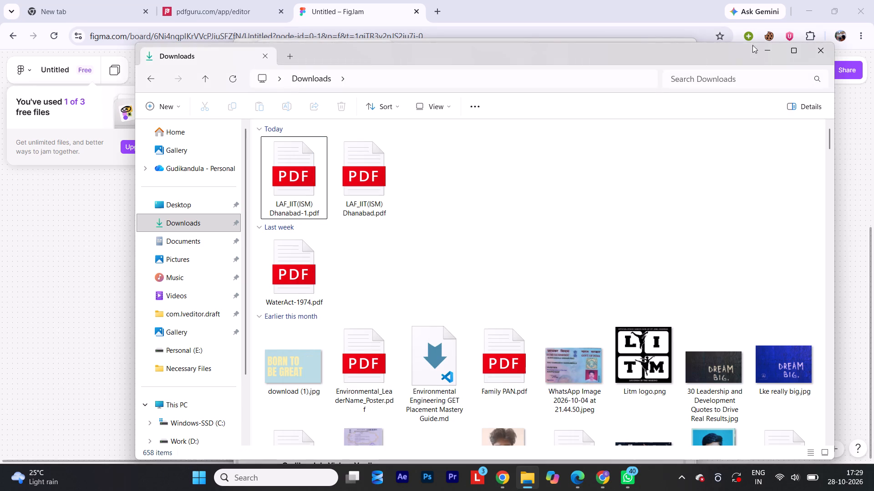
# Return to the filled leave form in Edge and read through it, from the letterhead down to the signature lines.
pyautogui.click(767, 48)
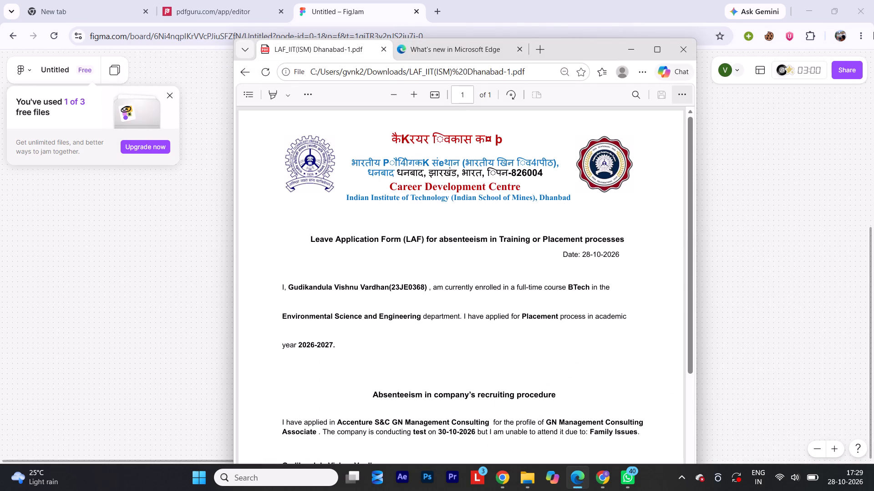
pyautogui.scroll(1, 535, 253)
pyautogui.scroll(-1, 535, 253)
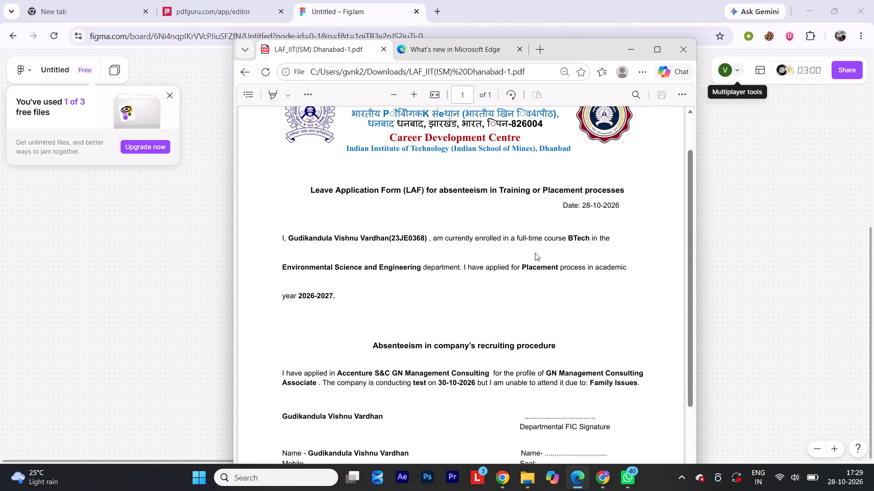
pyautogui.scroll(-2, 535, 253)
pyautogui.scroll(1, 535, 253)
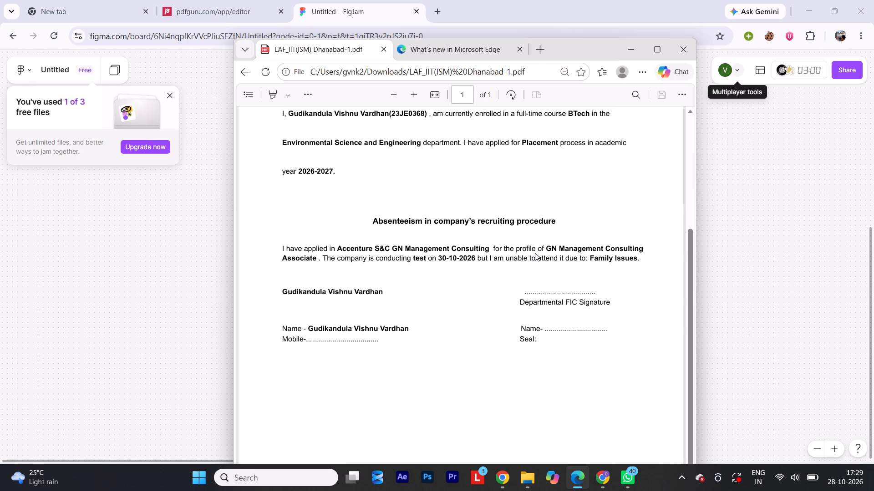
pyautogui.scroll(1, 535, 253)
pyautogui.scroll(-1, 535, 253)
pyautogui.scroll(1, 552, 347)
pyautogui.hscroll(3, 552, 347)
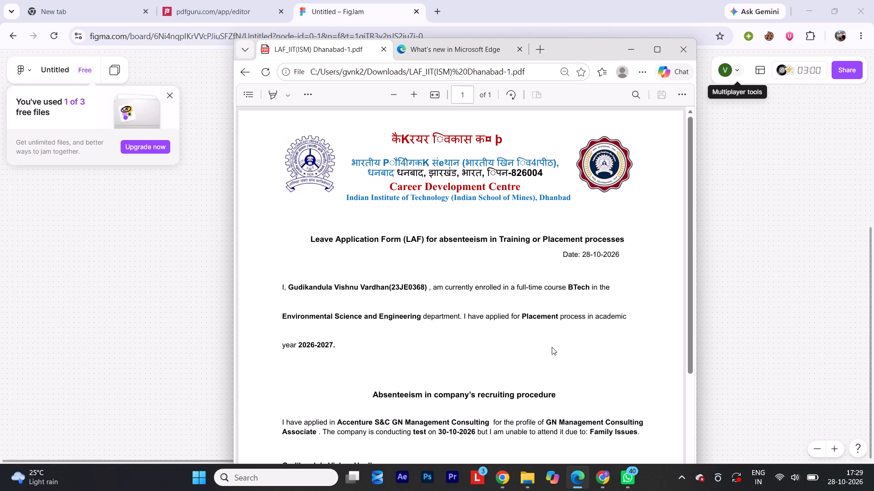
# Open the blank form LAF_IIT(ISM) Dhanabad.pdf from Downloads and capture a screenshot of its letterhead with both logos.
pyautogui.click(518, 476)
pyautogui.doubleClick(361, 193)
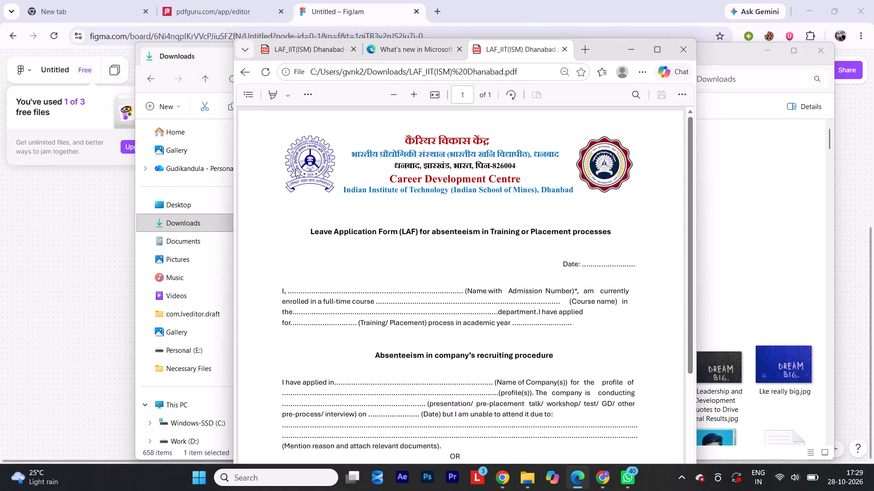
pyautogui.press('Print')
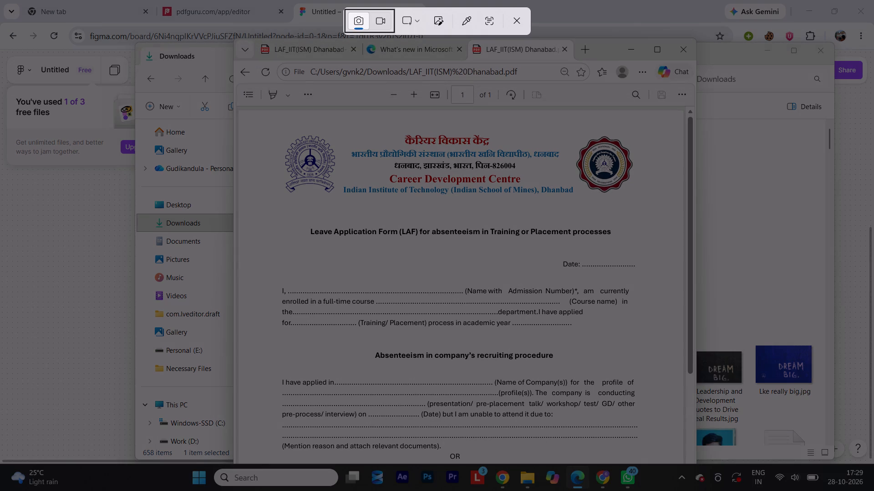
pyautogui.moveTo(266, 117); pyautogui.dragTo(651, 211)
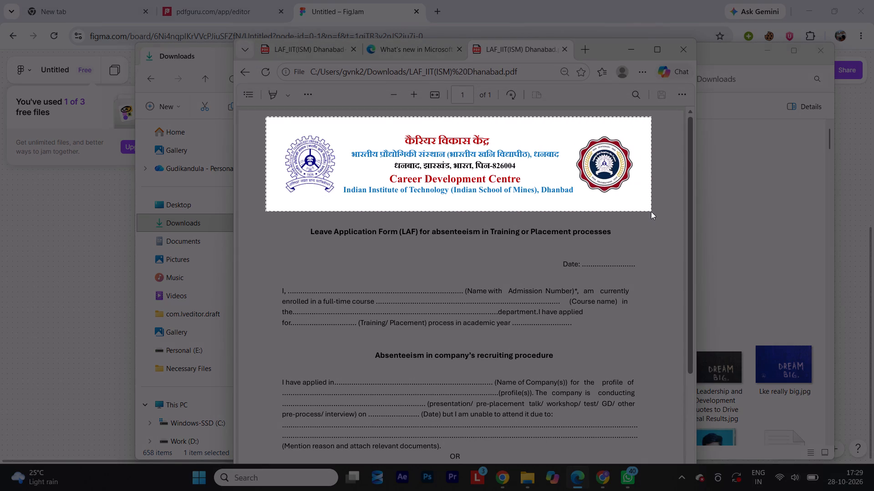
pyautogui.moveTo(651, 211); pyautogui.dragTo(652, 211)
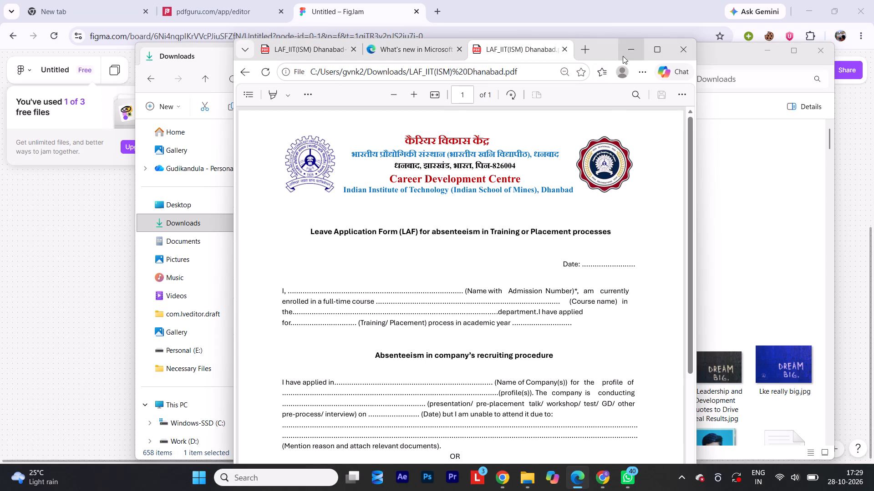
# Switch to Chrome and search Google for pdf editor in a new tab.
pyautogui.click(623, 55)
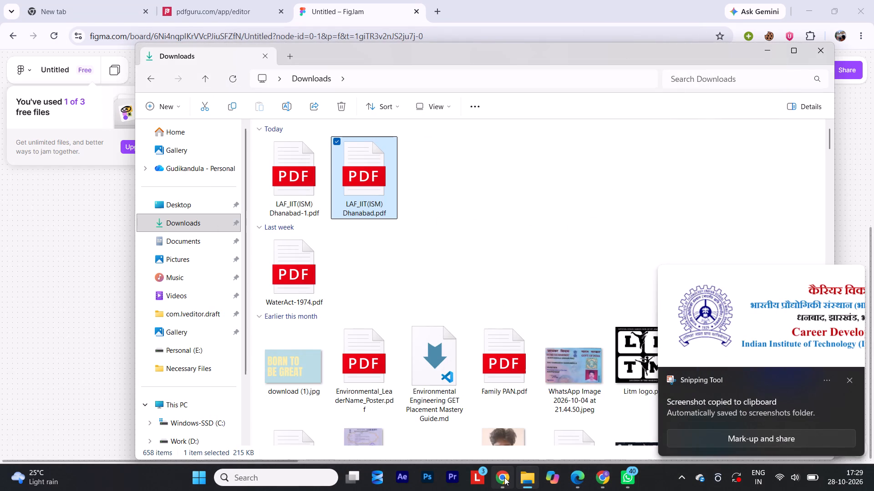
pyautogui.click(504, 477)
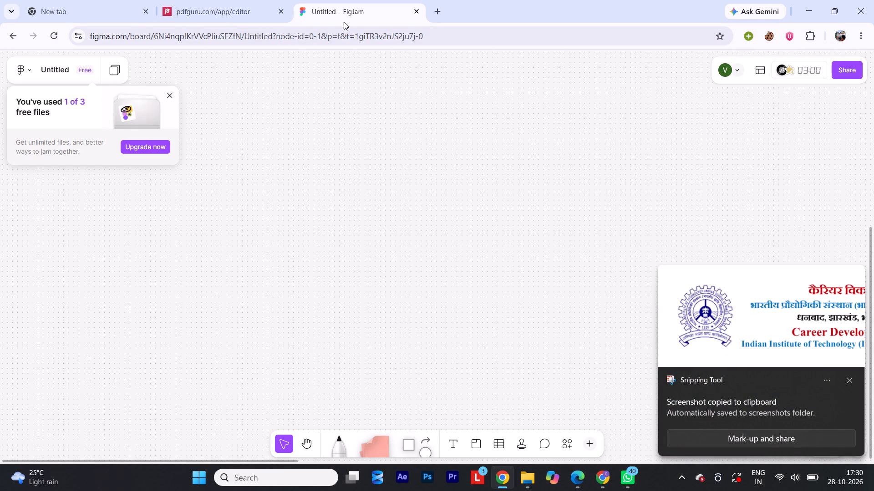
pyautogui.click(437, 7)
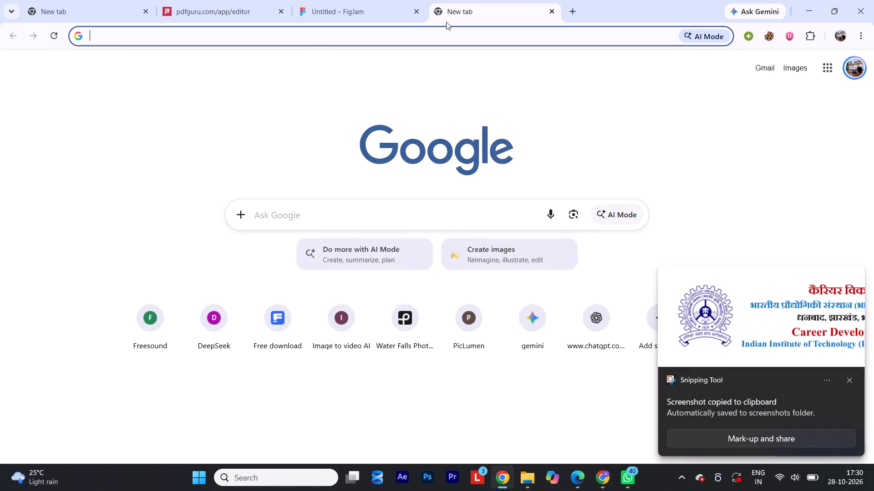
pyautogui.write('pdf')
pyautogui.press('space')
pyautogui.write('edit')
pyautogui.press('Return')
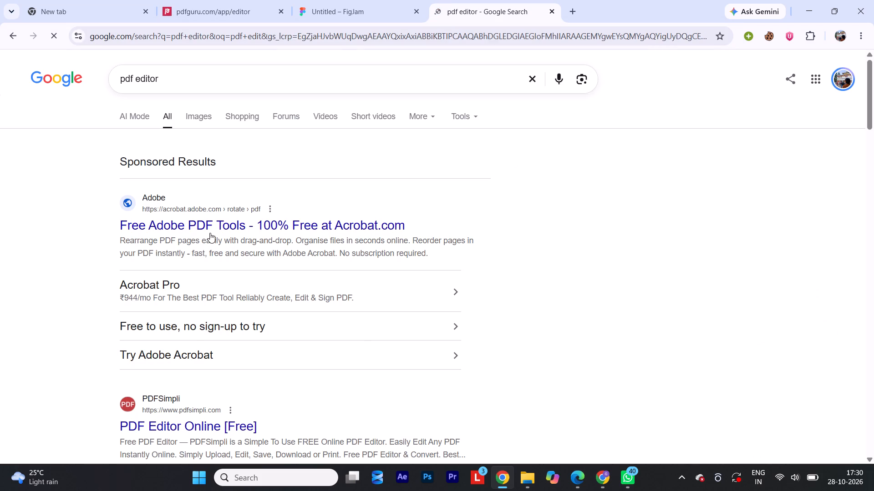
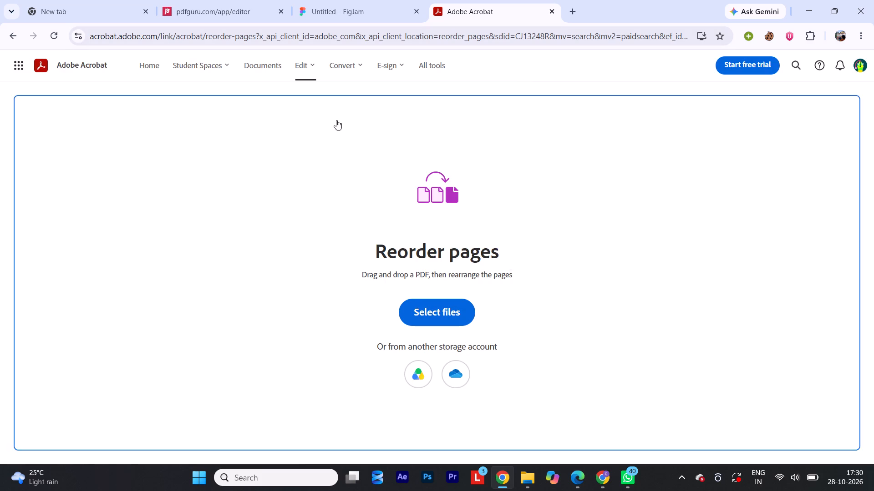
# Open LAF_IIT(ISM) Dhanabad-1.pdf from Downloads in Acrobat's Edit text & images tool.
pyautogui.click(356, 66)
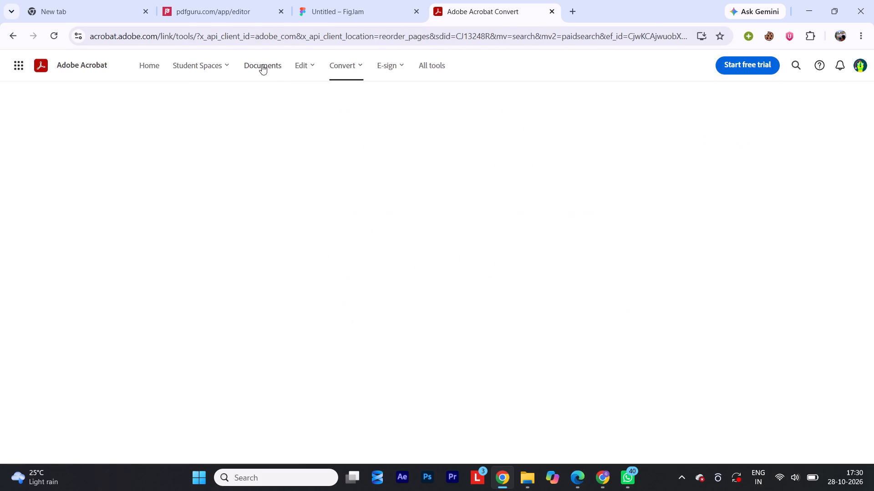
pyautogui.click(307, 62)
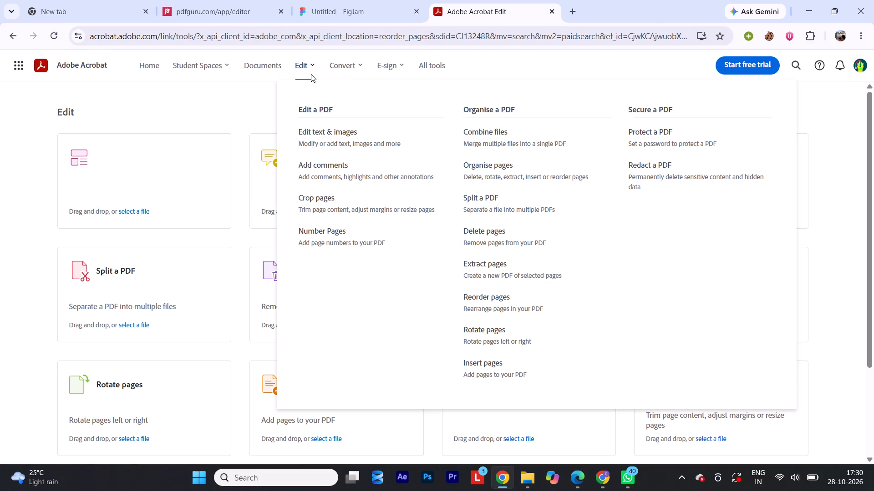
pyautogui.click(249, 101)
pyautogui.doubleClick(244, 101)
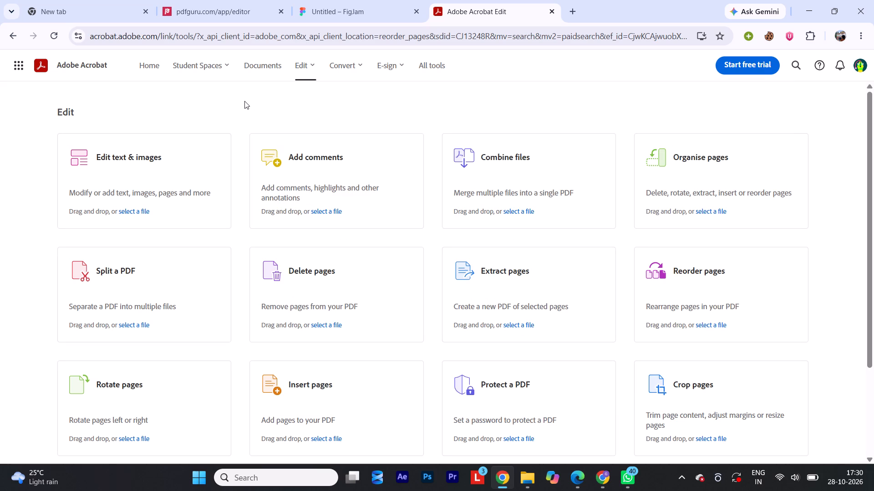
pyautogui.click(243, 98)
pyautogui.click(248, 98)
pyautogui.click(244, 116)
pyautogui.click(209, 181)
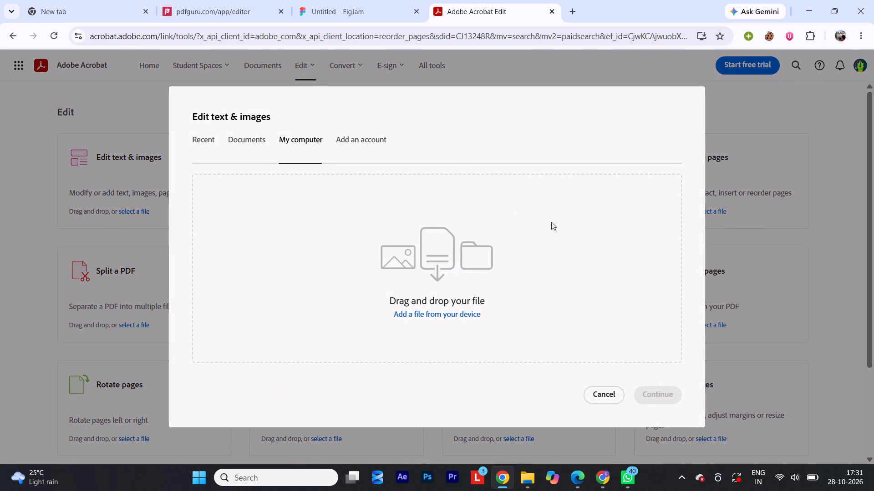
pyautogui.click(443, 315)
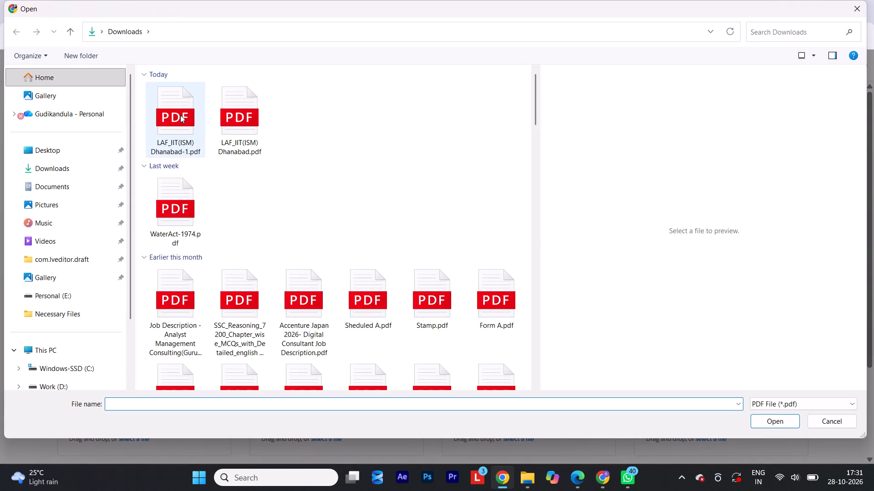
pyautogui.doubleClick(191, 122)
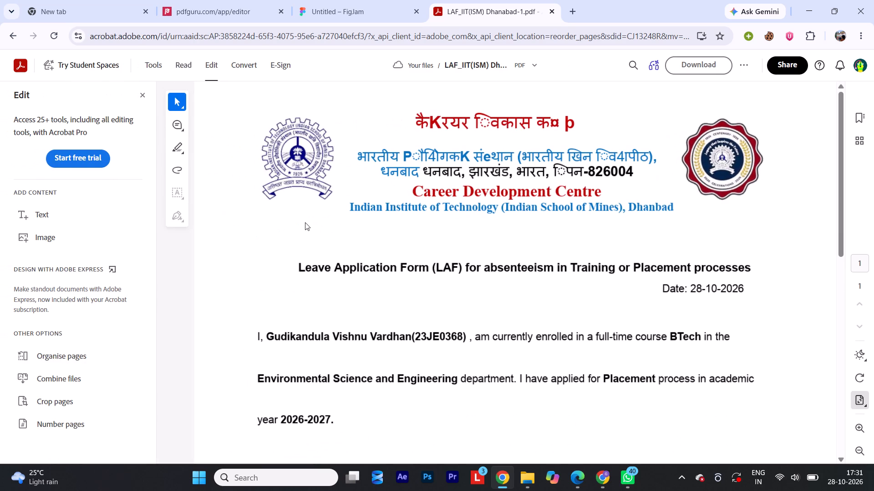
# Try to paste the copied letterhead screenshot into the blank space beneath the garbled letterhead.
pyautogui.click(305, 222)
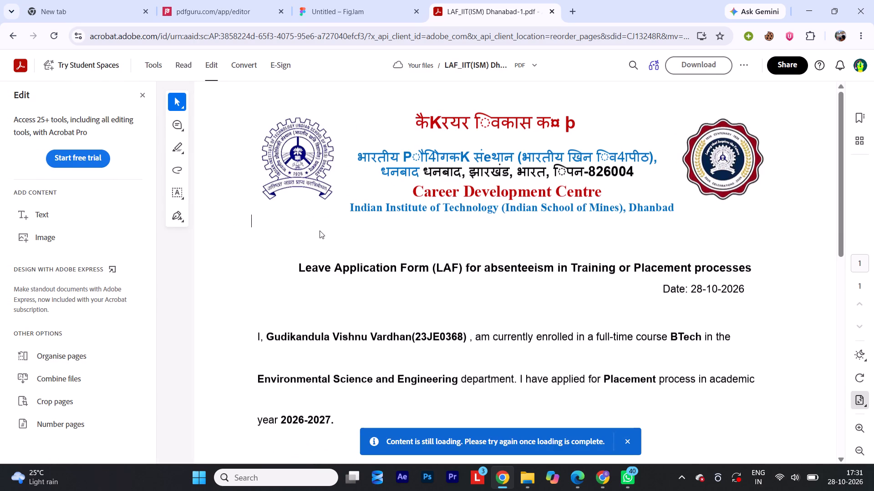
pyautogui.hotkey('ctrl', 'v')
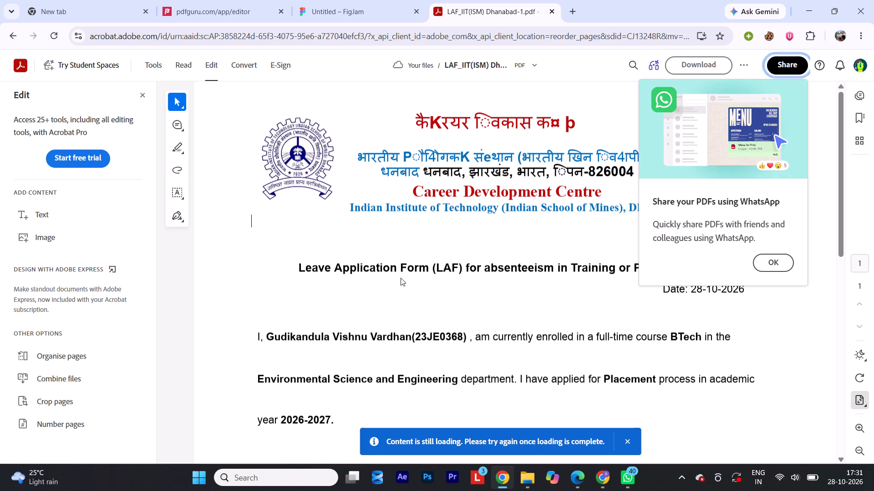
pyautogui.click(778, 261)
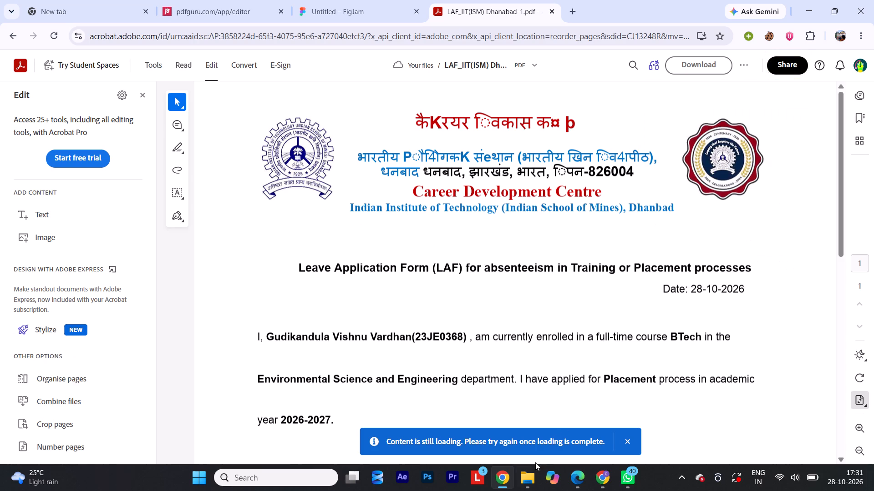
# Insert Screenshot 2026-10-28 172956.png from the Screenshots folder in Pictures onto the PDF page, just below the letterhead.
pyautogui.click(525, 476)
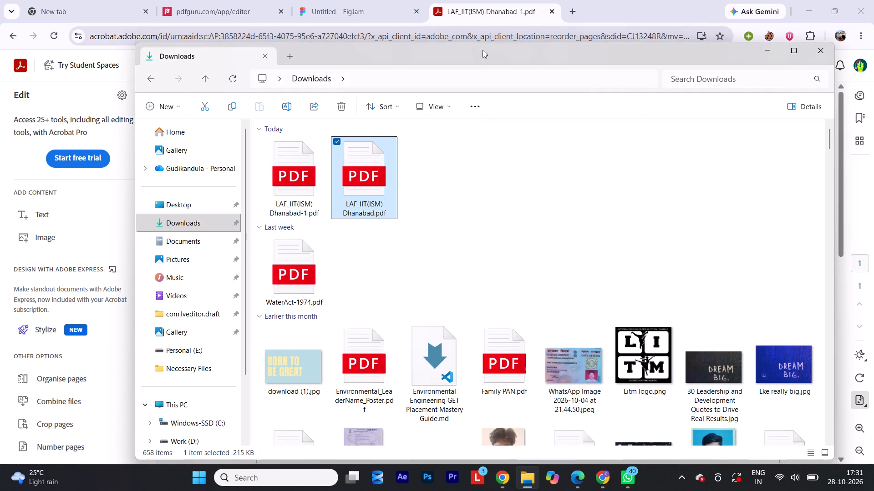
pyautogui.moveTo(485, 55); pyautogui.dragTo(771, 239)
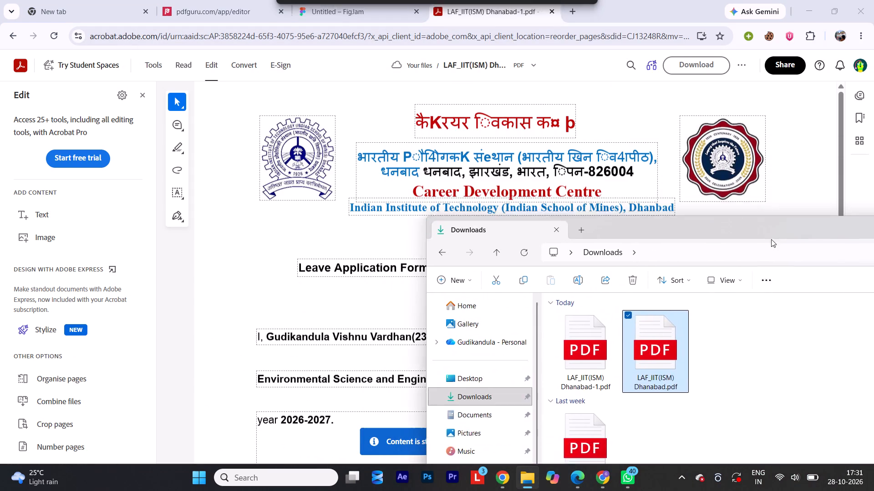
pyautogui.moveTo(771, 239); pyautogui.dragTo(777, 186)
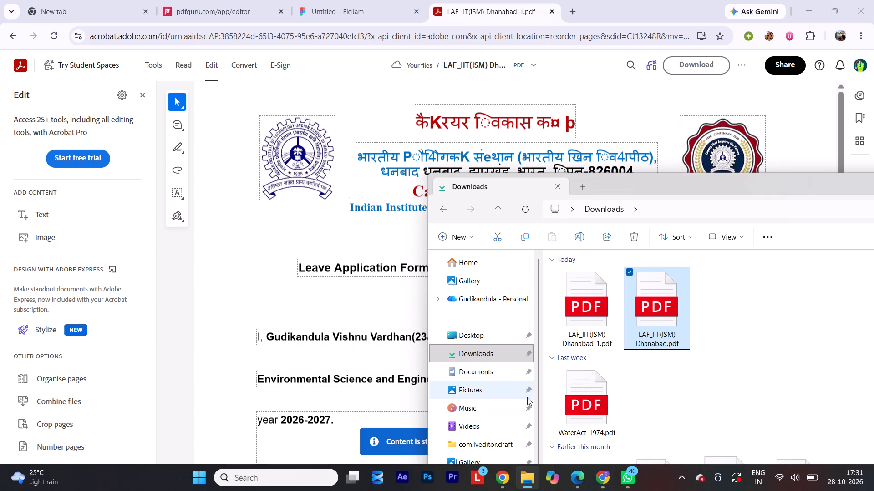
pyautogui.scroll(-1, 483, 381)
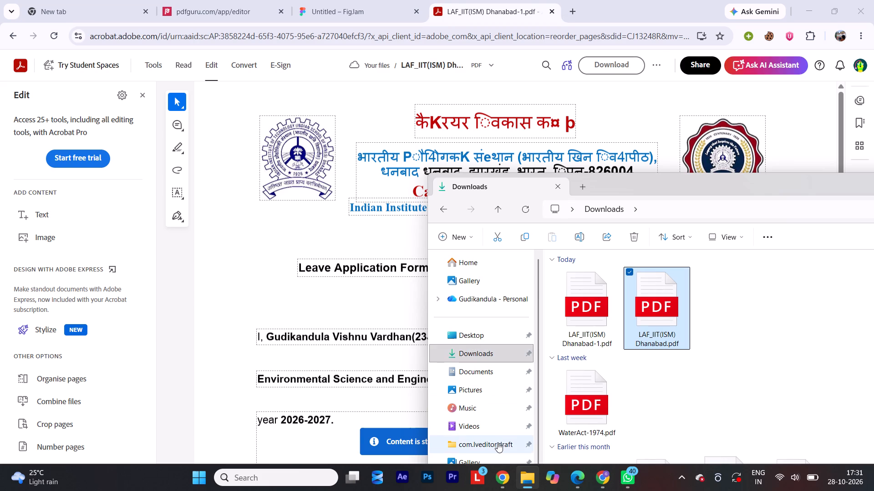
pyautogui.scroll(-1, 498, 442)
pyautogui.click(465, 321)
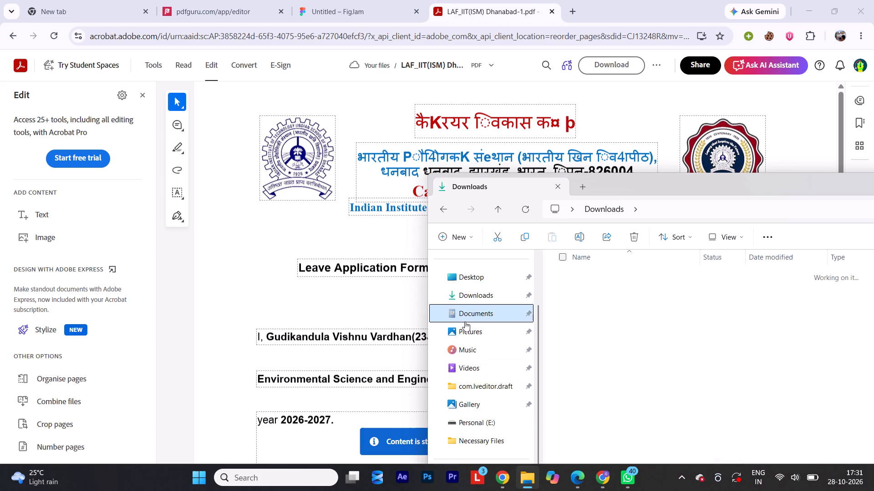
pyautogui.click(476, 326)
pyautogui.doubleClick(701, 287)
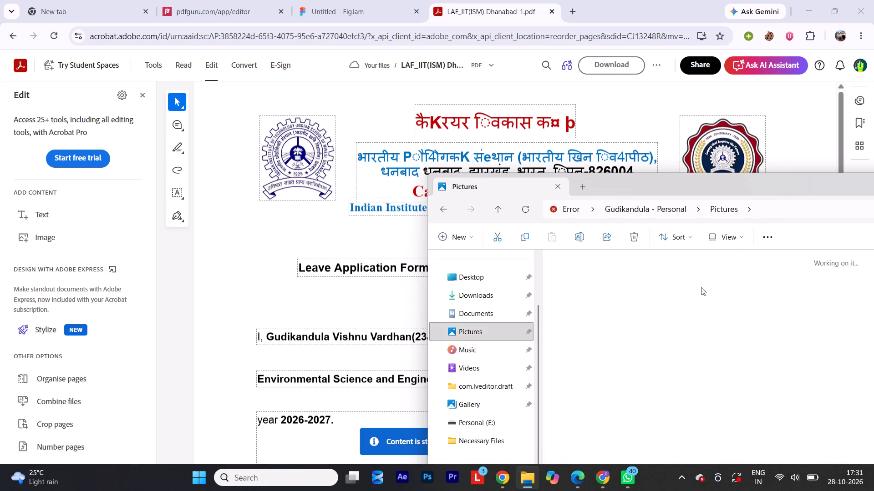
pyautogui.moveTo(579, 299); pyautogui.dragTo(359, 231)
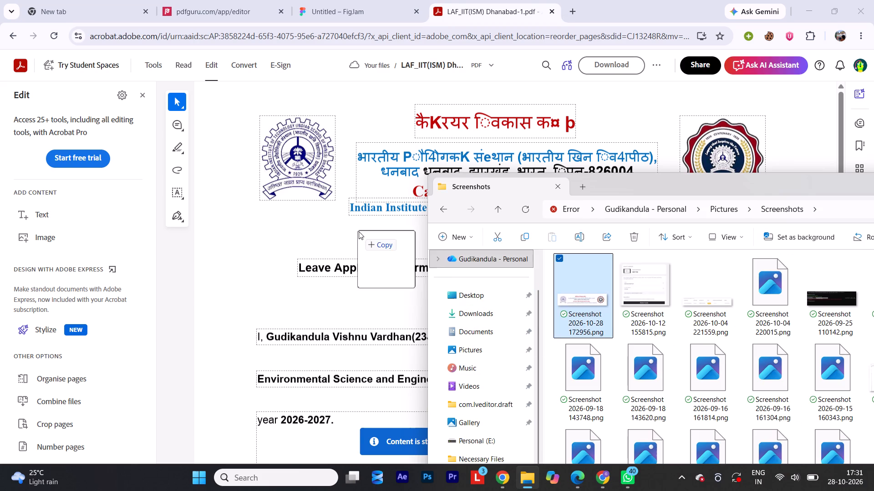
pyautogui.moveTo(359, 231); pyautogui.dragTo(358, 231)
# Move and enlarge the inserted letterhead image so it covers the garbled letterhead, with both logos aligned over the old ones.
pyautogui.moveTo(609, 256); pyautogui.dragTo(564, 218)
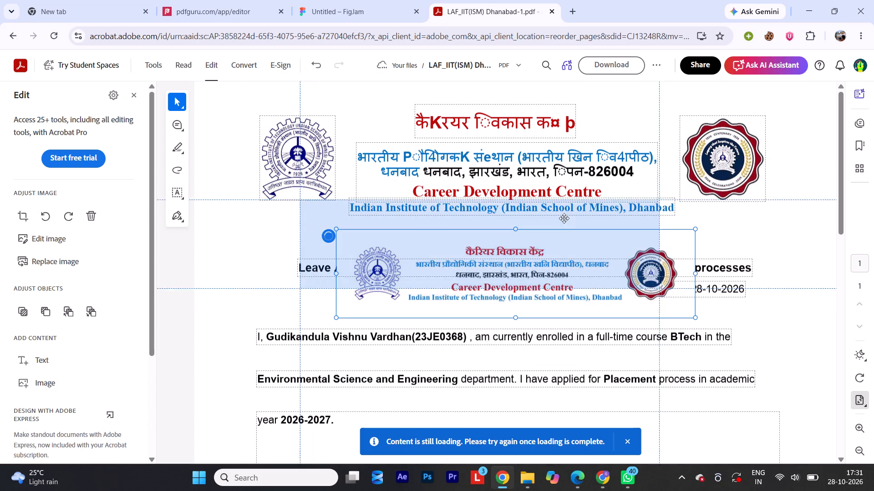
pyautogui.moveTo(564, 218); pyautogui.dragTo(518, 188)
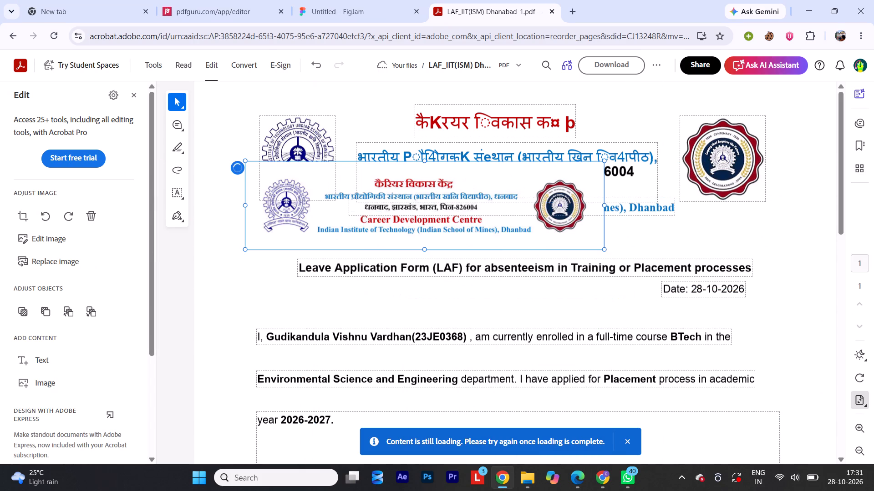
pyautogui.moveTo(605, 162); pyautogui.dragTo(739, 107)
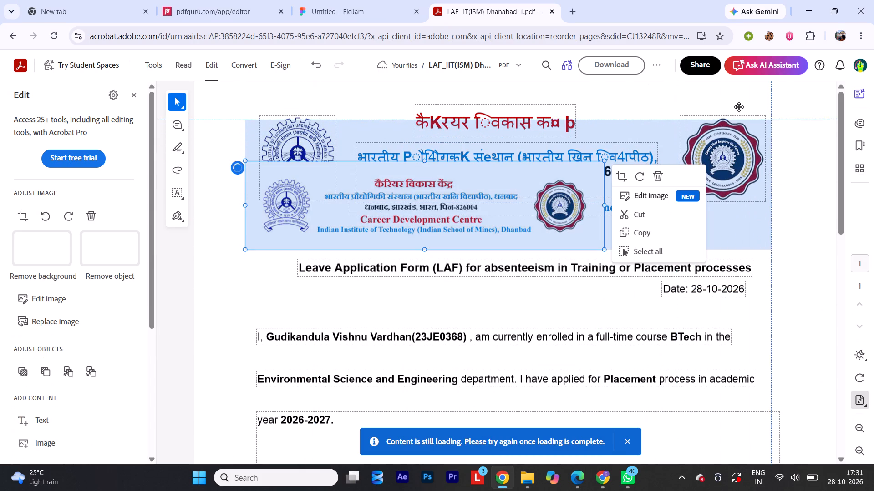
pyautogui.moveTo(739, 107); pyautogui.dragTo(755, 79)
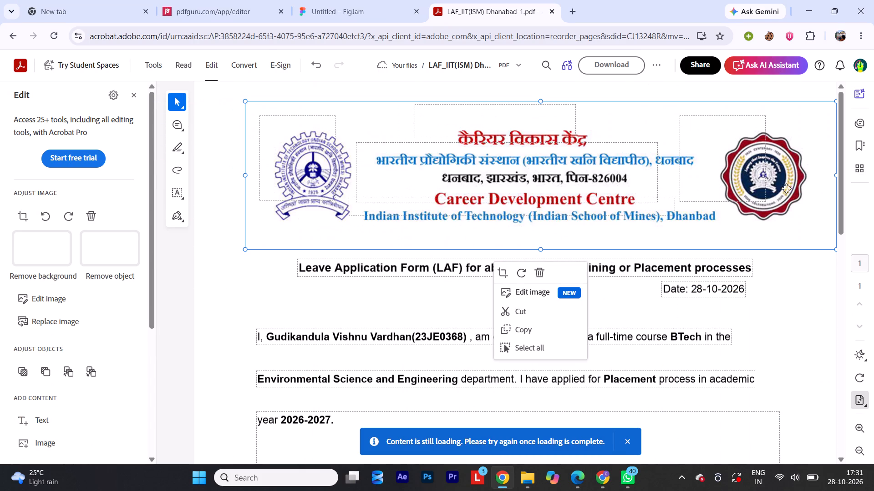
pyautogui.moveTo(795, 184); pyautogui.dragTo(782, 172)
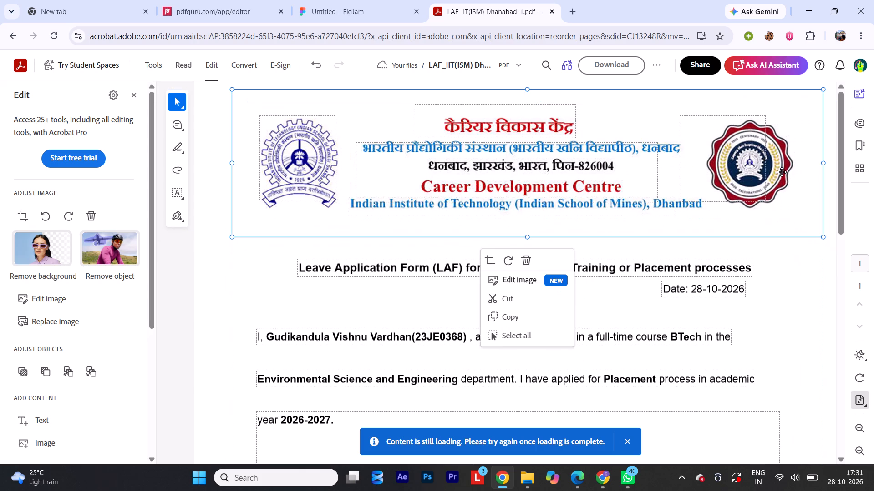
pyautogui.moveTo(796, 200); pyautogui.dragTo(791, 200)
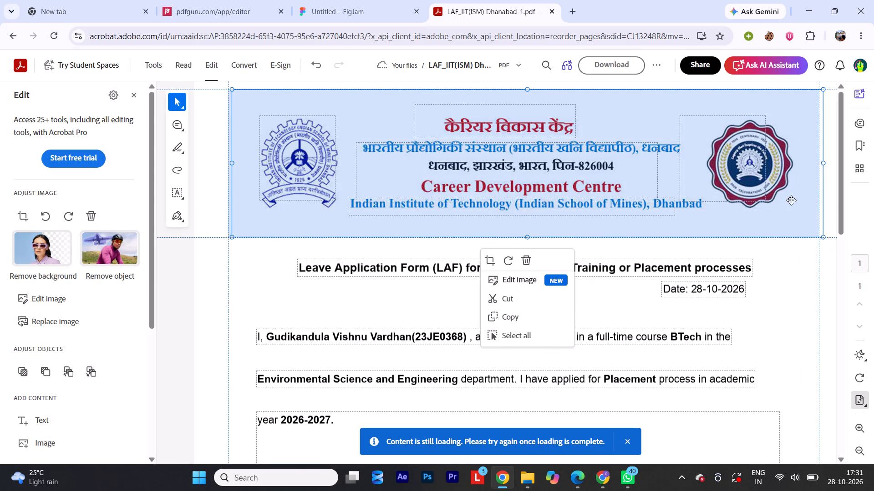
pyautogui.moveTo(791, 200); pyautogui.dragTo(791, 200)
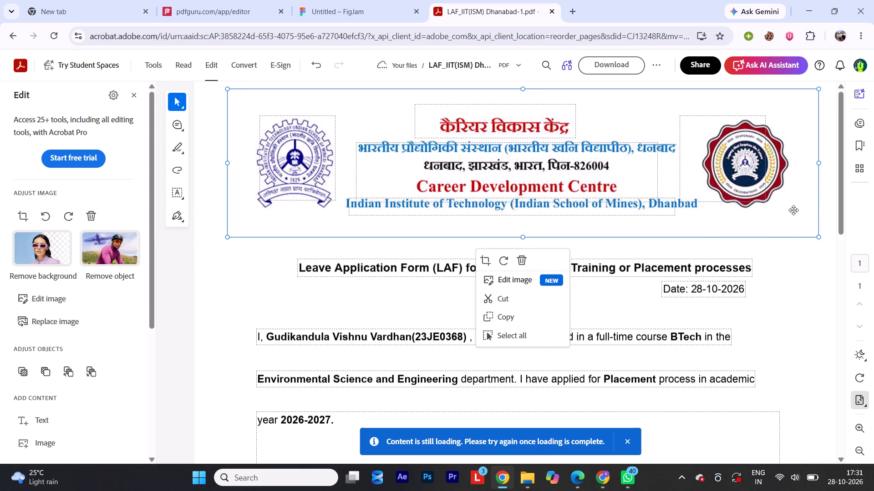
pyautogui.click(815, 290)
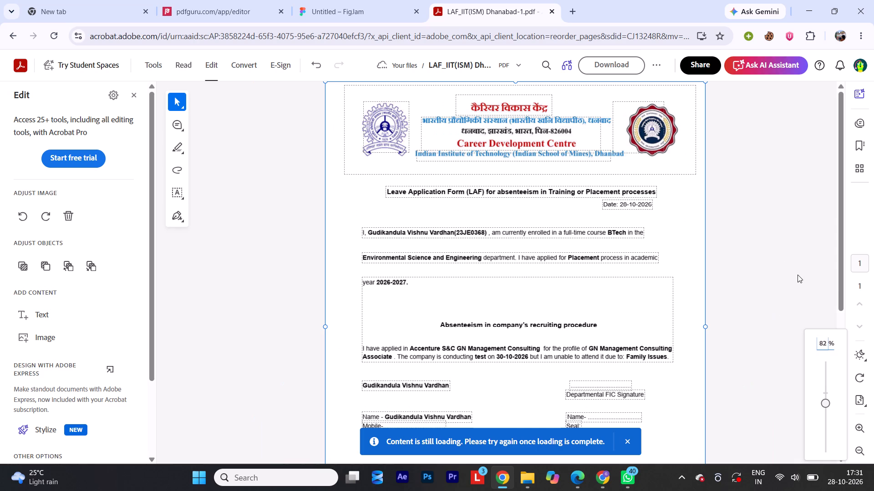
pyautogui.click(798, 275)
# Check the rest of the leave form down to the Mobile and Seal lines.
pyautogui.scroll(-1, 762, 299)
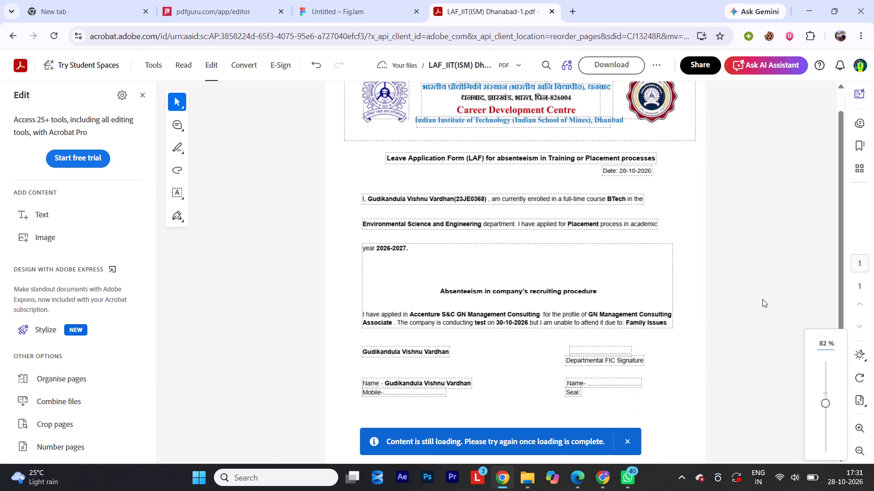
pyautogui.scroll(-1, 762, 299)
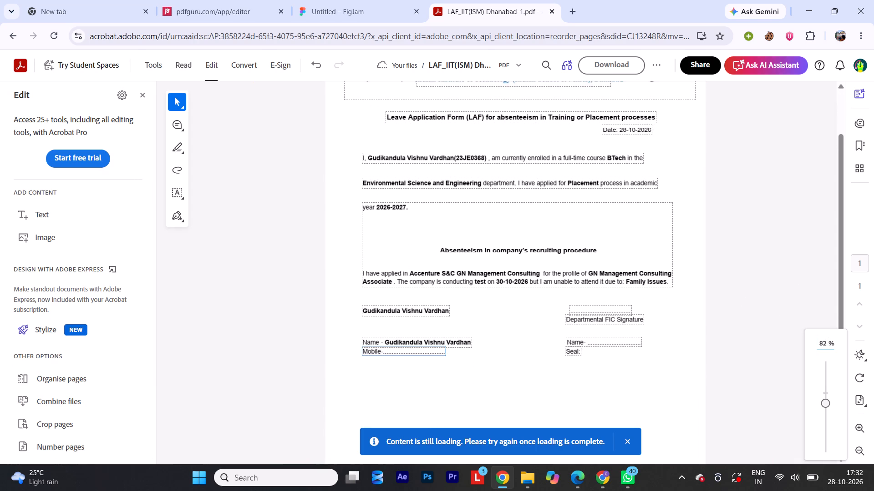
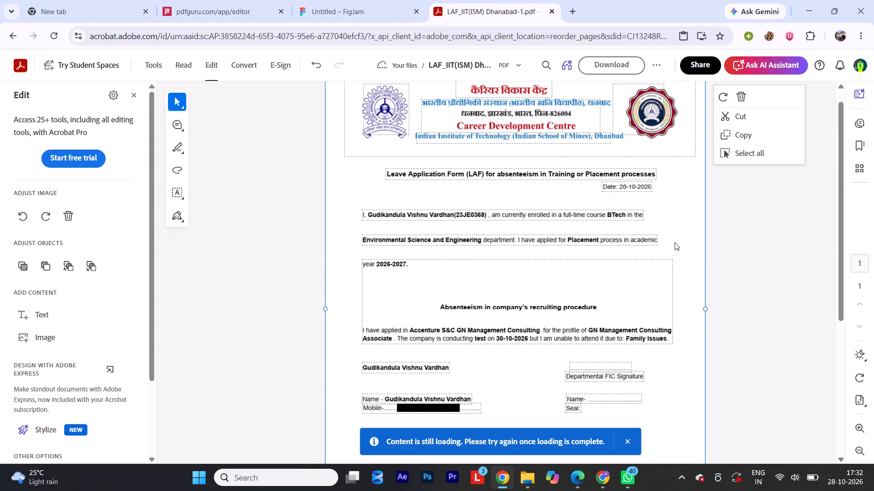
# Download the edited leave application form as an uncompressed PDF, using the This PDF option.
pyautogui.scroll(1, 674, 244)
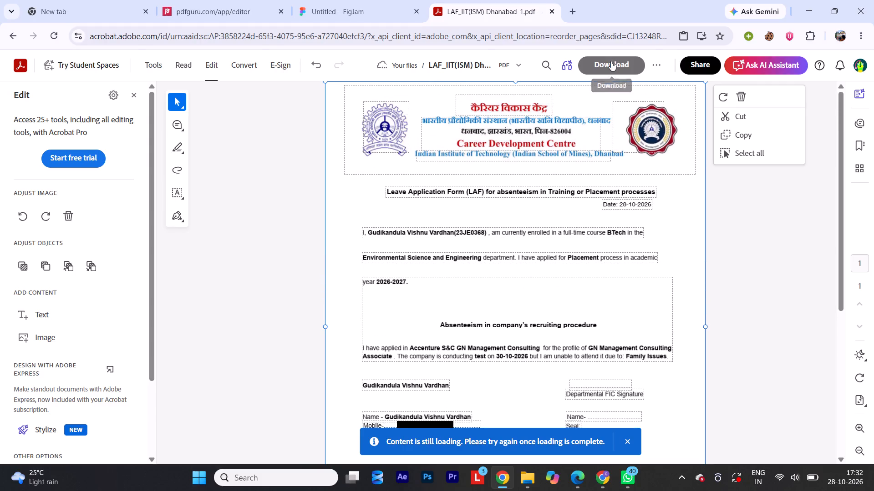
pyautogui.click(611, 61)
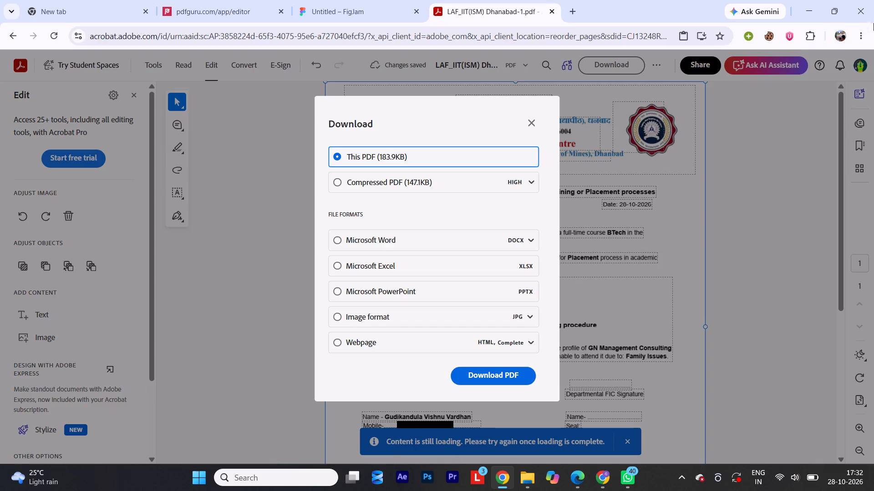
pyautogui.click(506, 375)
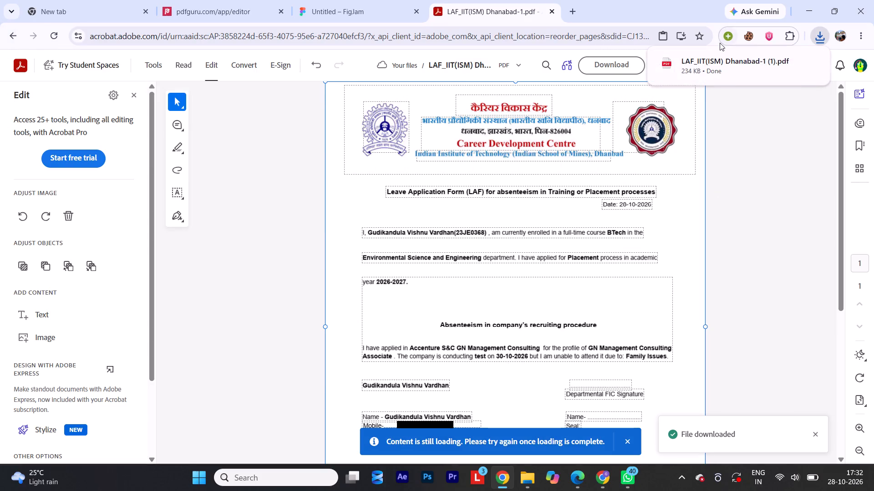
# Open the newly downloaded LAF_IIT(ISM) Dhanabad-1 (1).pdf in the browser.
pyautogui.click(723, 49)
pyautogui.click(721, 70)
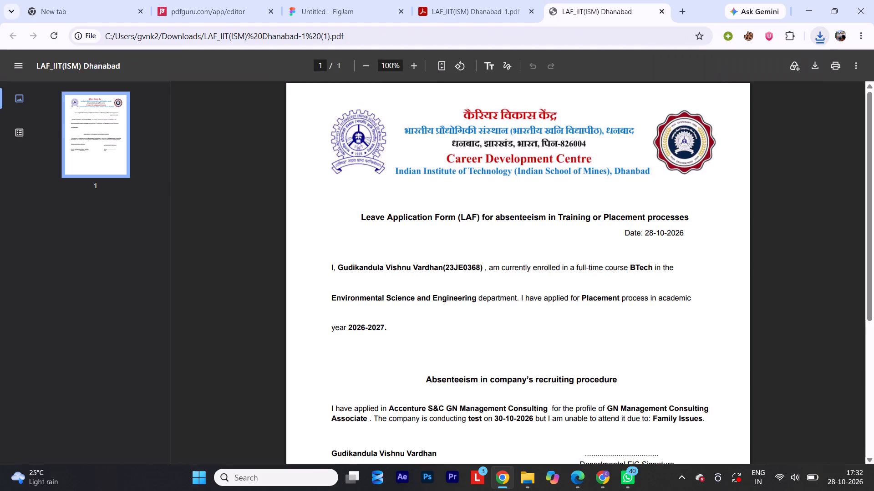
# Review the downloaded leave application form from the letterhead down to the Mobile and Seal lines.
pyautogui.click(525, 303)
pyautogui.click(583, 338)
pyautogui.click(637, 322)
pyautogui.click(677, 323)
pyautogui.click(712, 322)
pyautogui.scroll(-4, 712, 322)
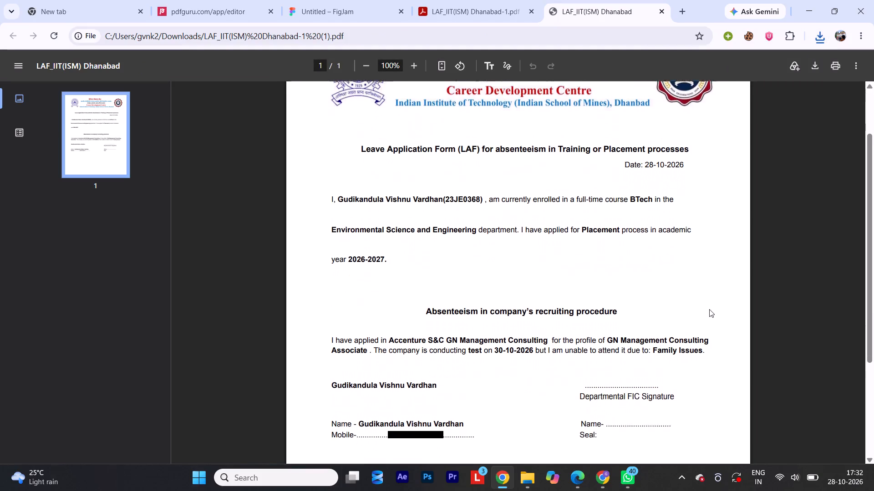
pyautogui.scroll(-1, 709, 309)
pyautogui.scroll(1, 709, 303)
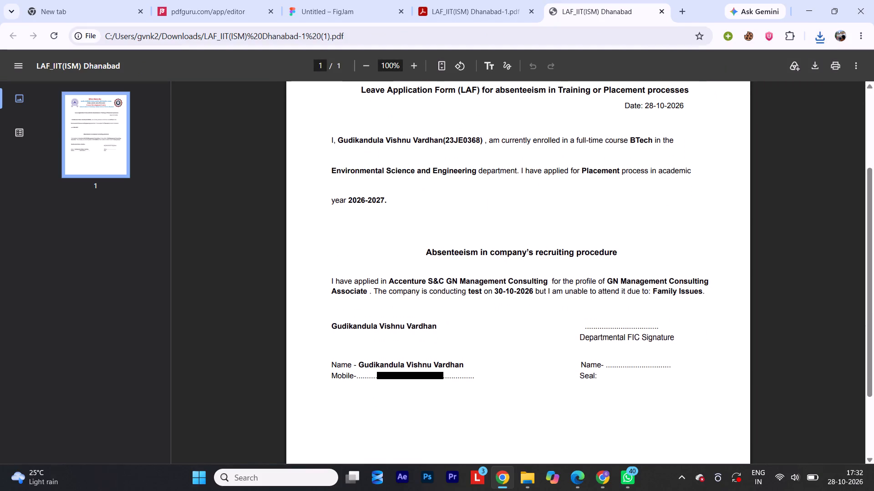
pyautogui.scroll(1, 709, 303)
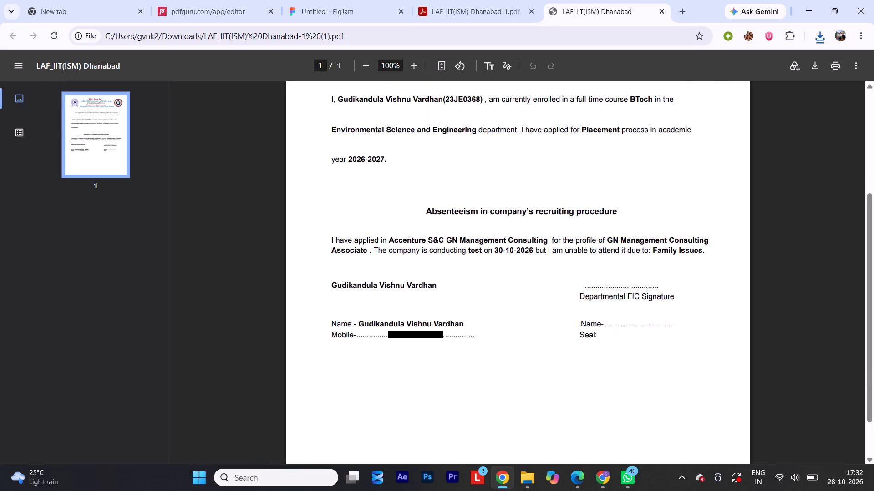
pyautogui.scroll(1, 709, 303)
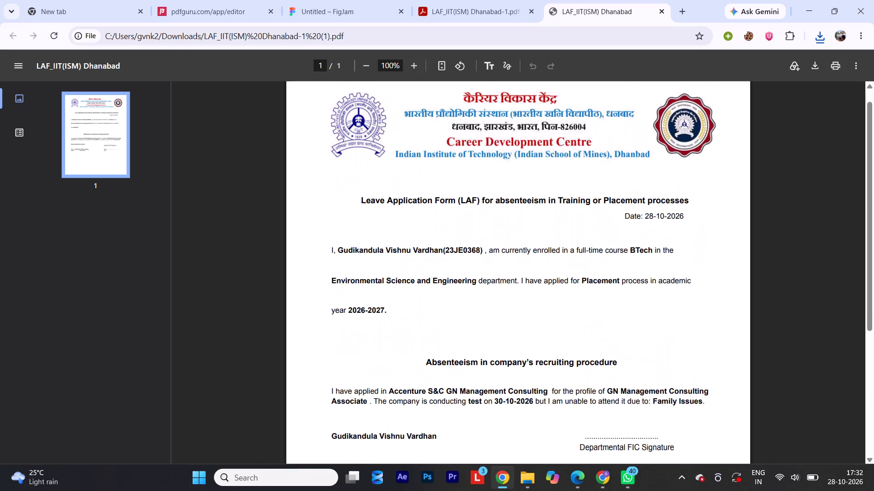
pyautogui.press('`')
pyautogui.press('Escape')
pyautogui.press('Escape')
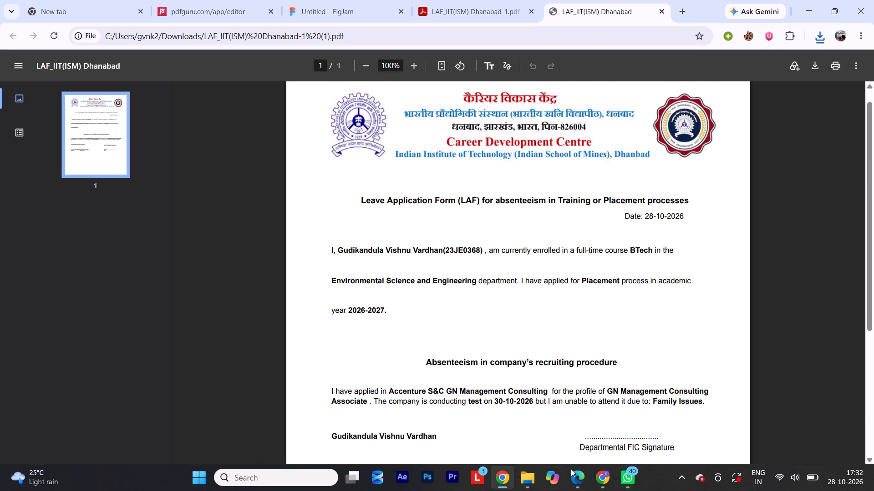
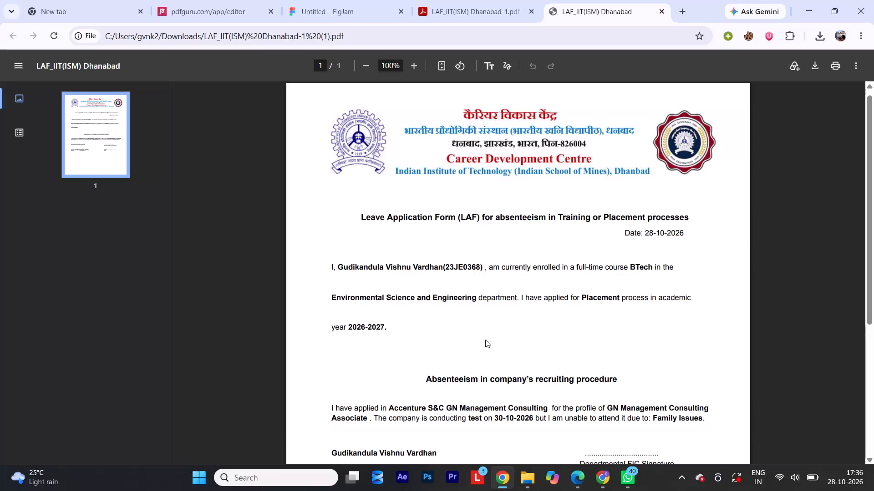
# Review the downloaded leave application PDF from the letterhead through the absenteeism details to the signature, Mobile and Seal lines.
pyautogui.scroll(-1, 485, 340)
pyautogui.click(498, 354)
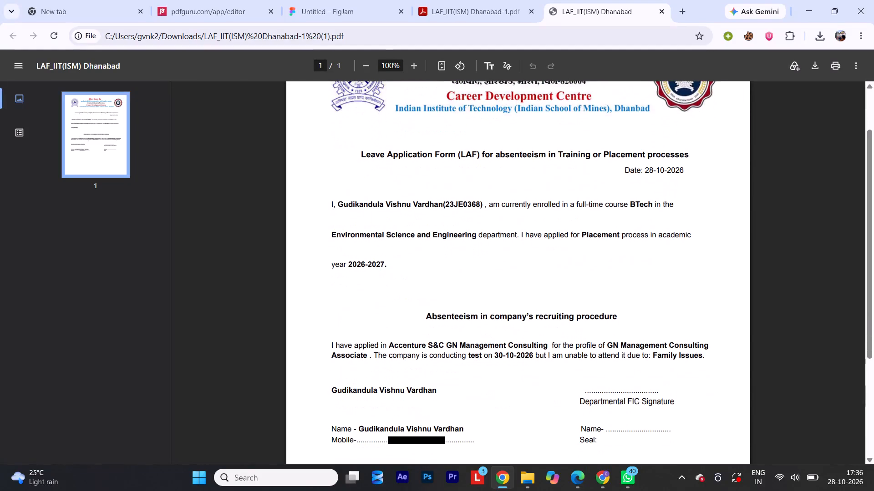
pyautogui.click(522, 349)
pyautogui.scroll(2, 522, 349)
pyautogui.click(566, 331)
pyautogui.click(576, 361)
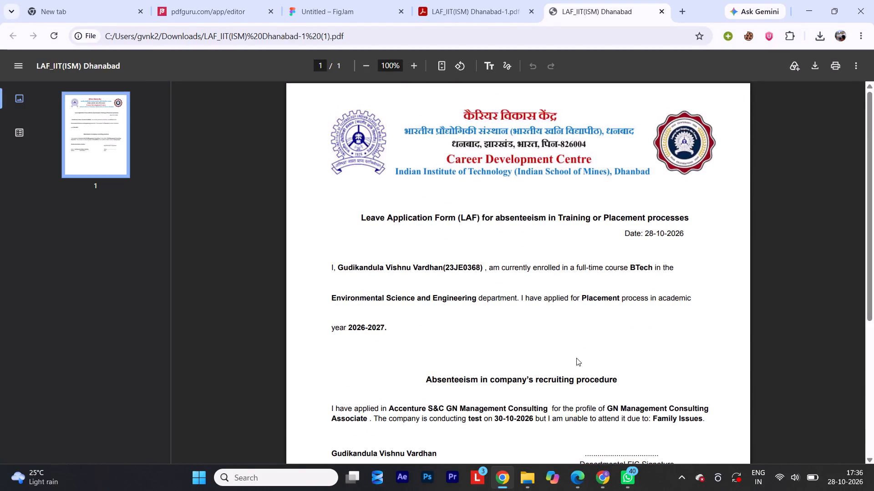
pyautogui.click(552, 348)
pyautogui.scroll(-1, 552, 348)
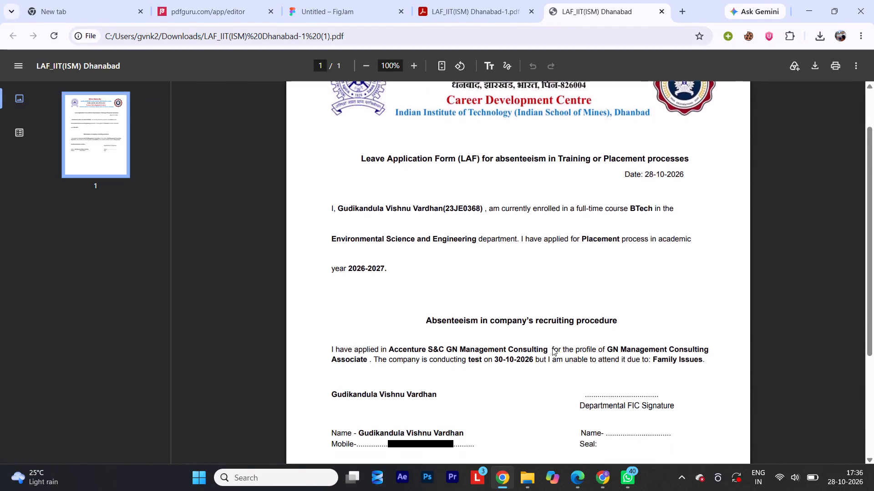
pyautogui.scroll(-2, 552, 348)
pyautogui.scroll(1, 552, 348)
pyautogui.click(617, 354)
pyautogui.click(638, 339)
pyautogui.scroll(-3, 639, 339)
pyautogui.click(630, 420)
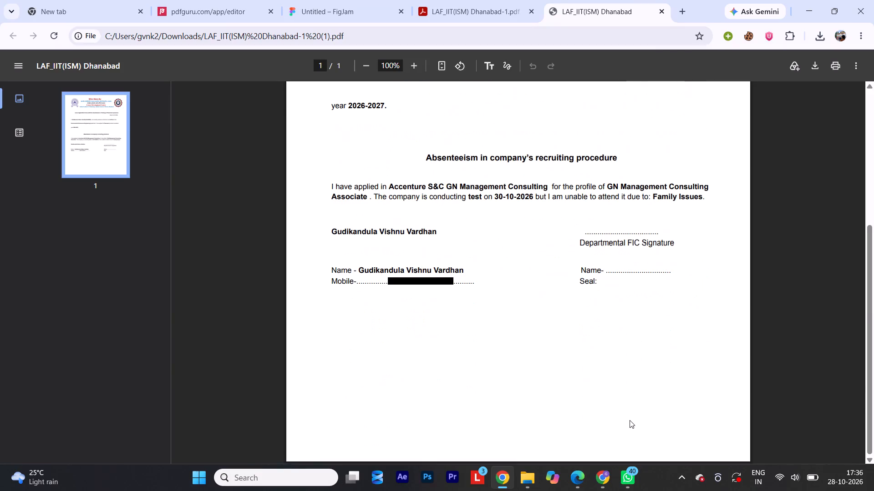
pyautogui.click(610, 438)
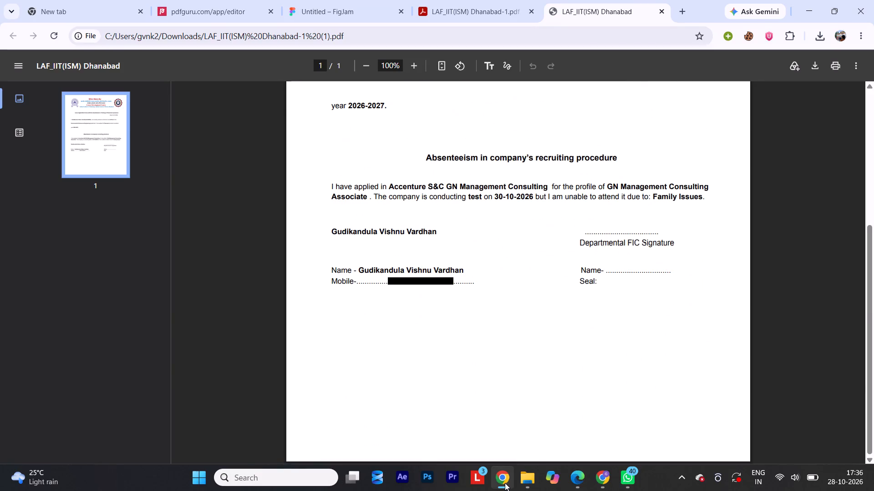
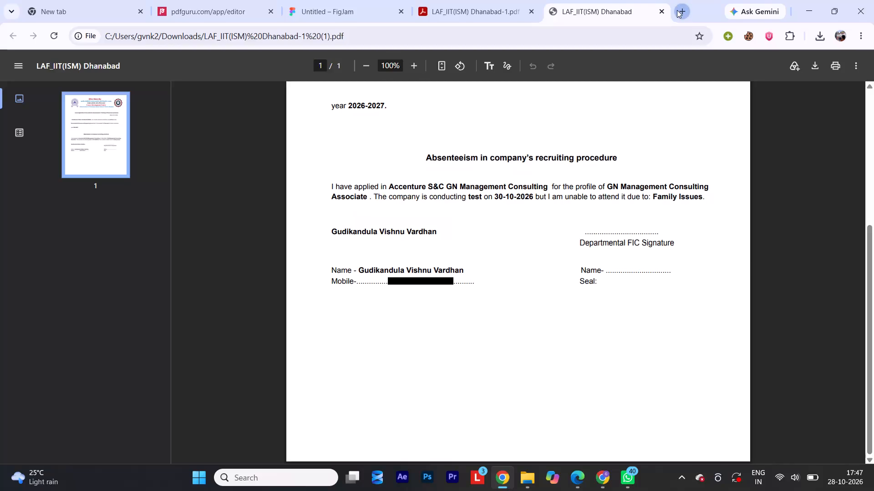
# Open Google Drive and upload the downloaded file LAF_IIT(ISM) Dhanabad-1 (1).pdf.
pyautogui.write('drive')
pyautogui.press('Return')
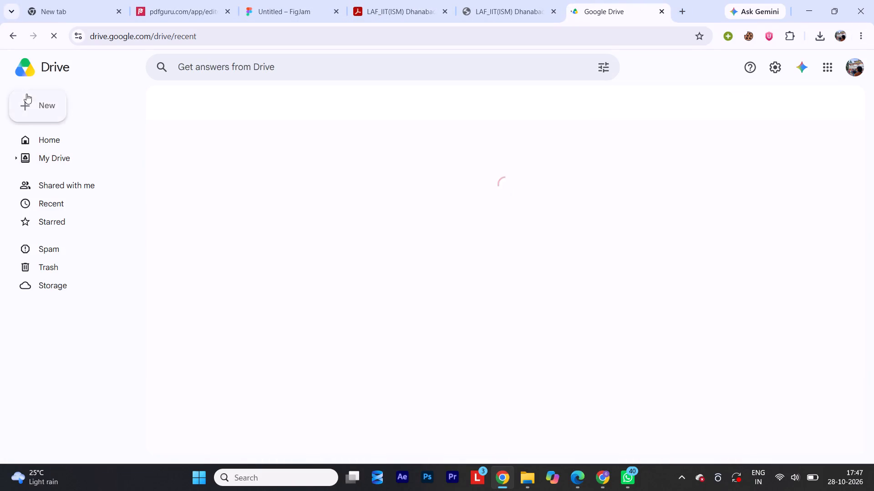
pyautogui.click(26, 94)
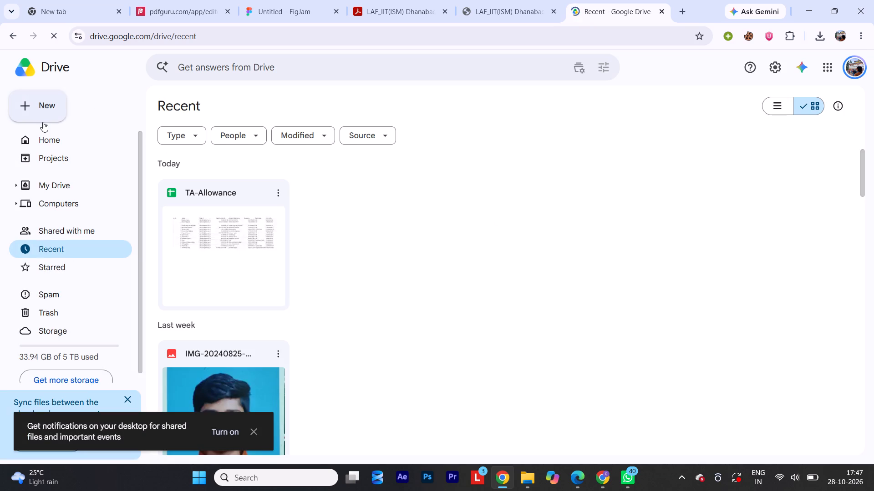
pyautogui.click(43, 121)
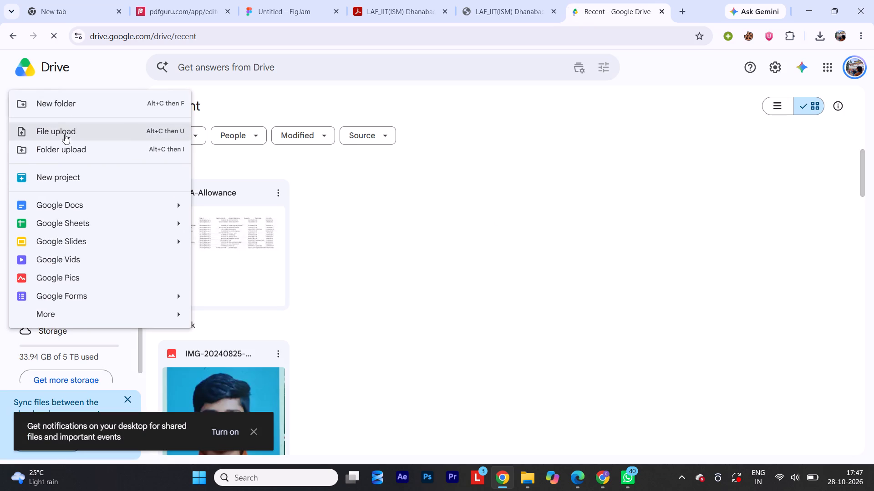
pyautogui.click(65, 137)
pyautogui.doubleClick(158, 129)
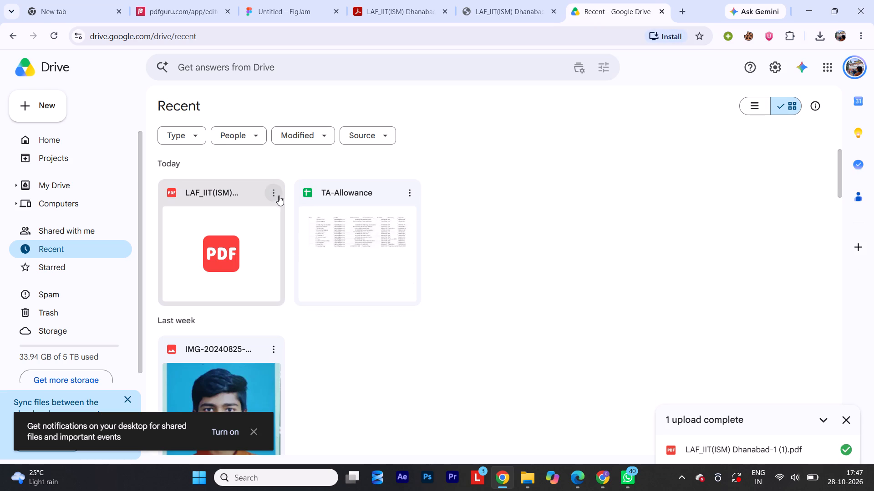
# Share the uploaded leave application PDF with Anyone with the link as Viewer, and copy its link.
pyautogui.click(276, 200)
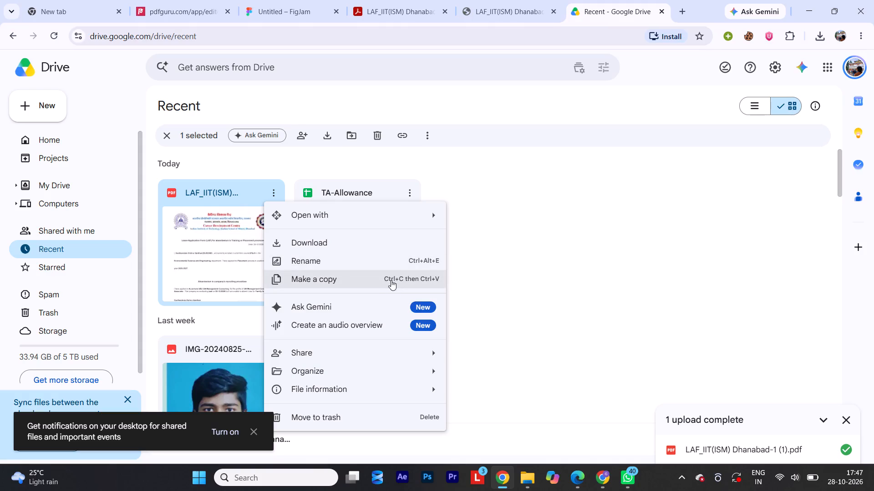
pyautogui.click(219, 231)
pyautogui.doubleClick(219, 231)
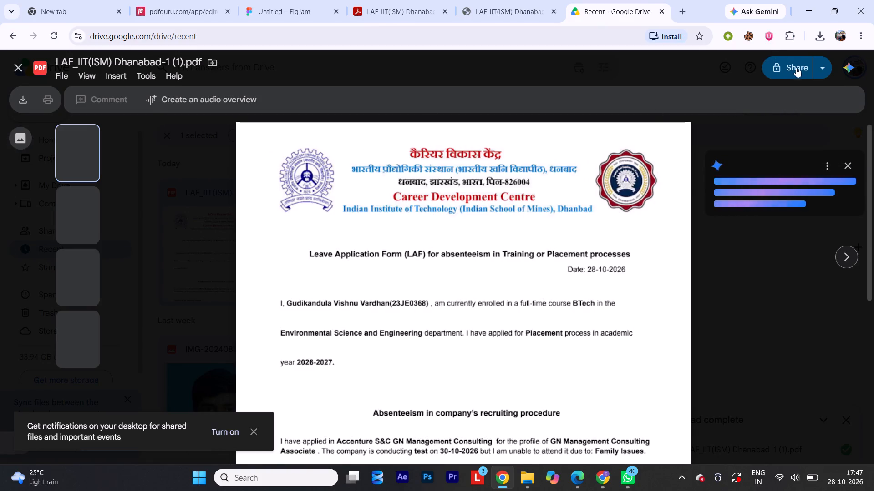
pyautogui.click(799, 68)
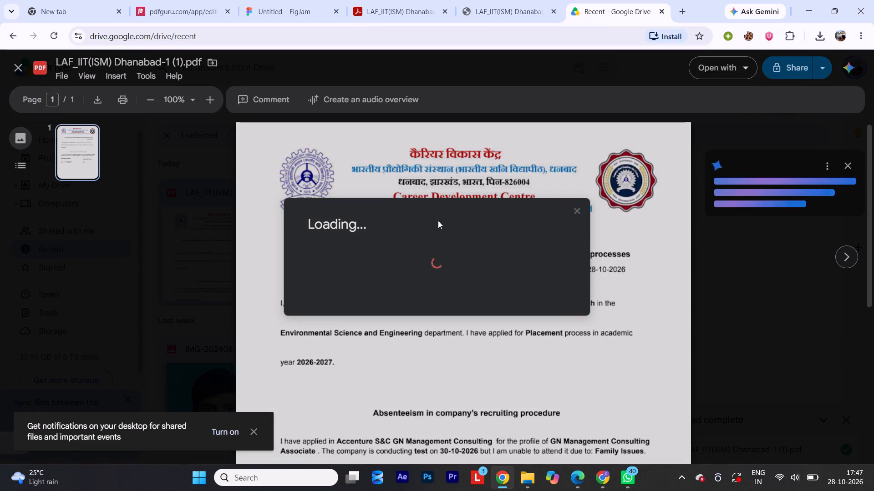
pyautogui.click(365, 306)
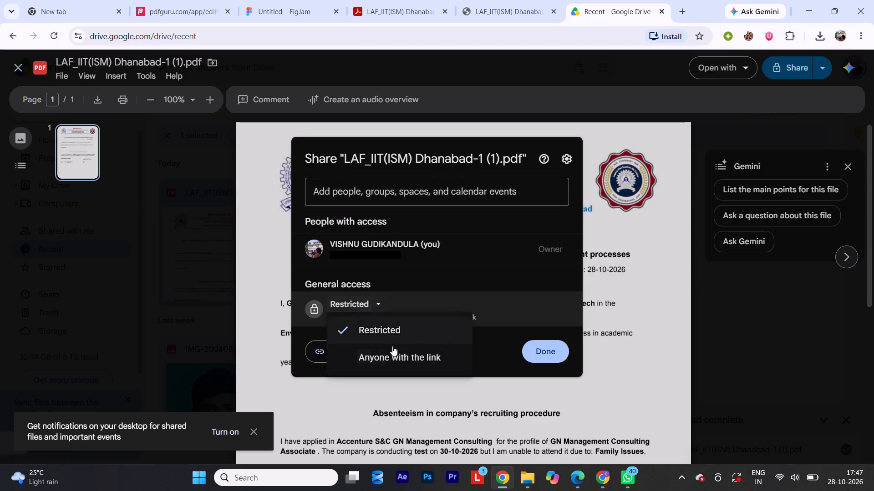
pyautogui.click(395, 361)
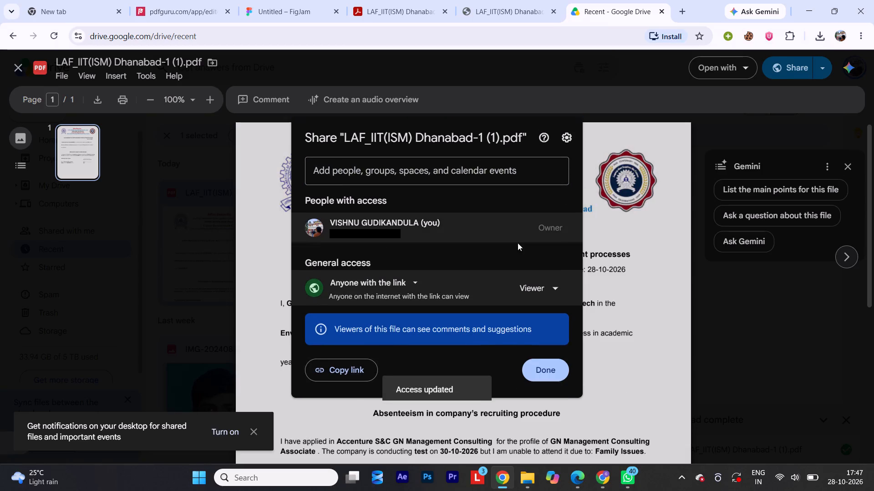
pyautogui.click(321, 373)
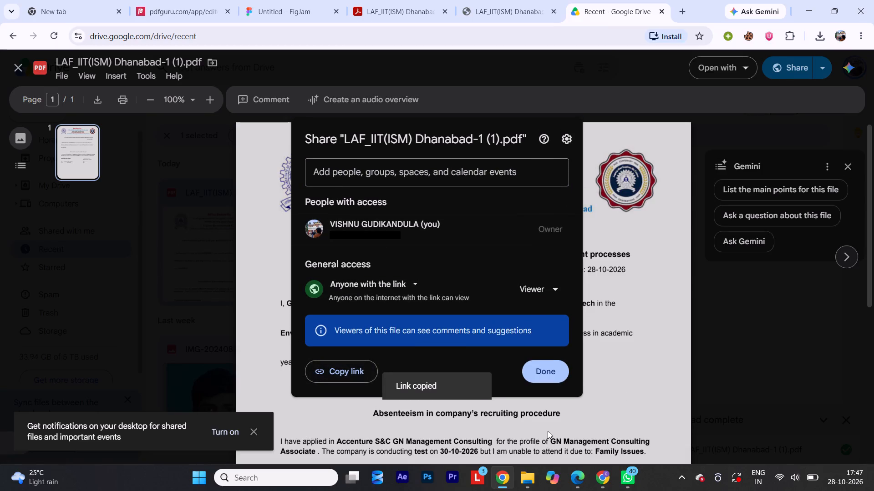
# Switch to WhatsApp.
pyautogui.click(644, 487)
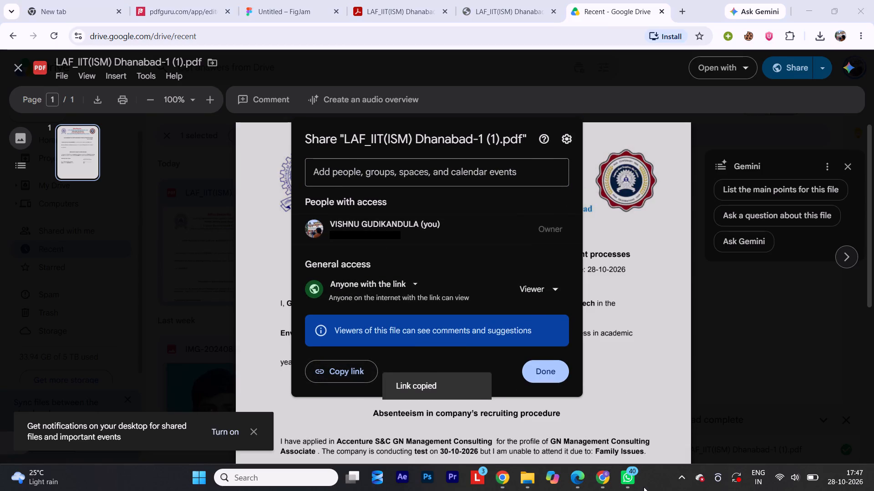